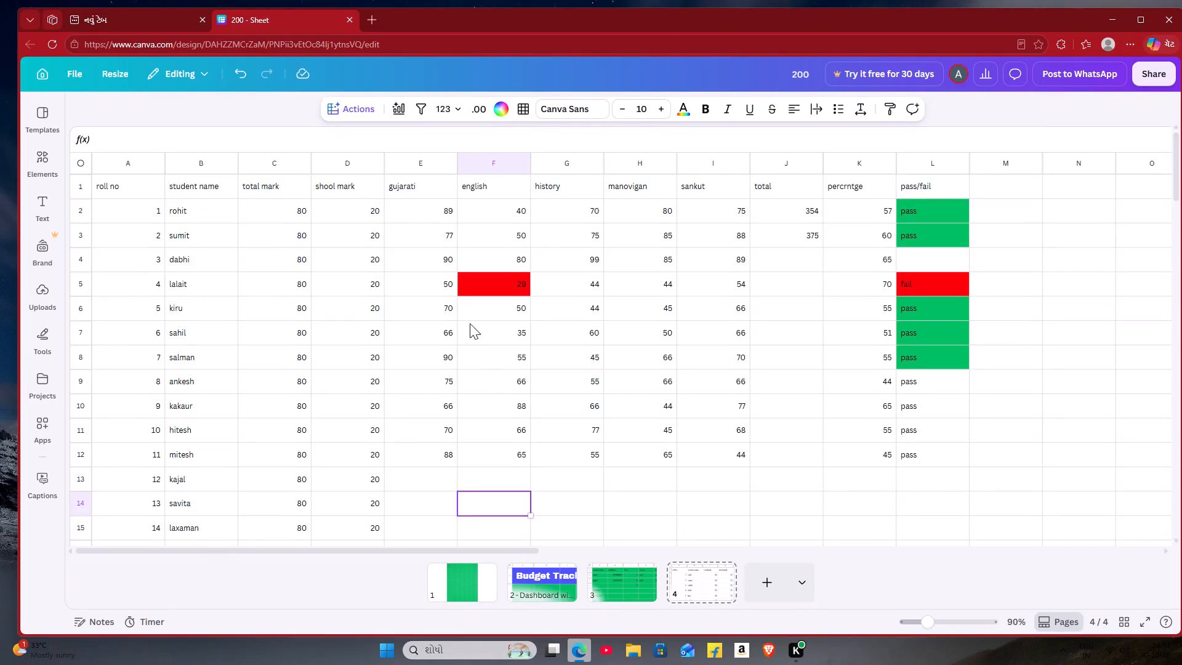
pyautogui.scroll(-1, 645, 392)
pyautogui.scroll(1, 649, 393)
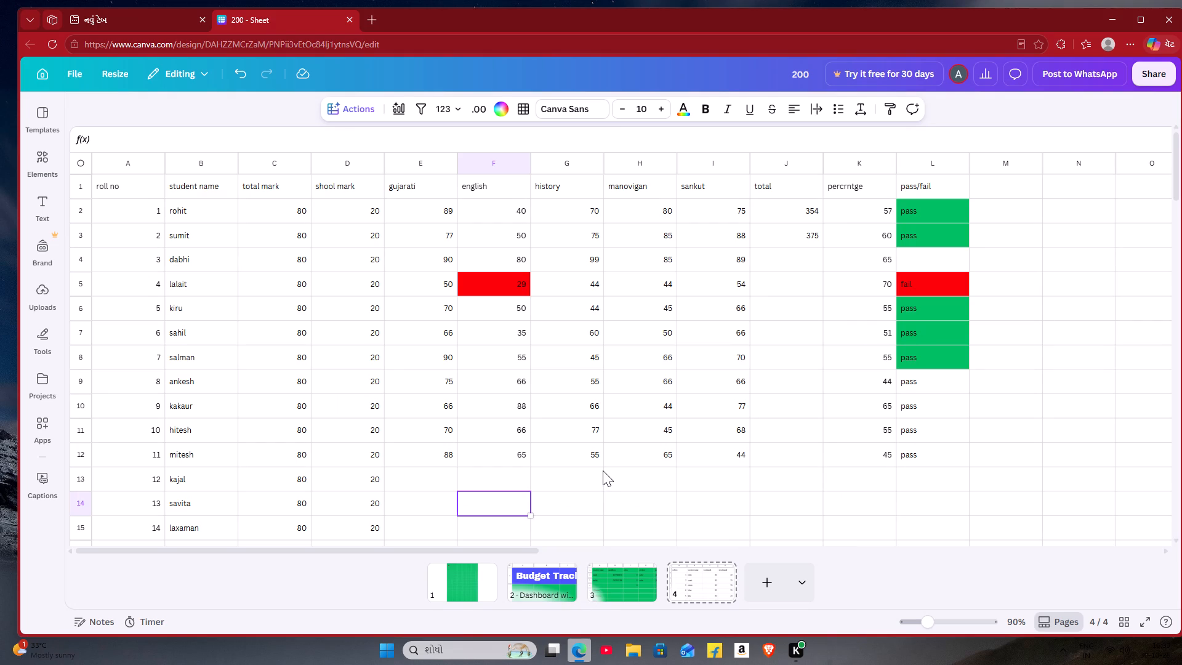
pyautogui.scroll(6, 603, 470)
# Enter kajal's marks in row 13: gujarati 60, english 65, history 88, manovigan 66 and sankut 60.
pyautogui.scroll(-3, 483, 365)
pyautogui.doubleClick(446, 299)
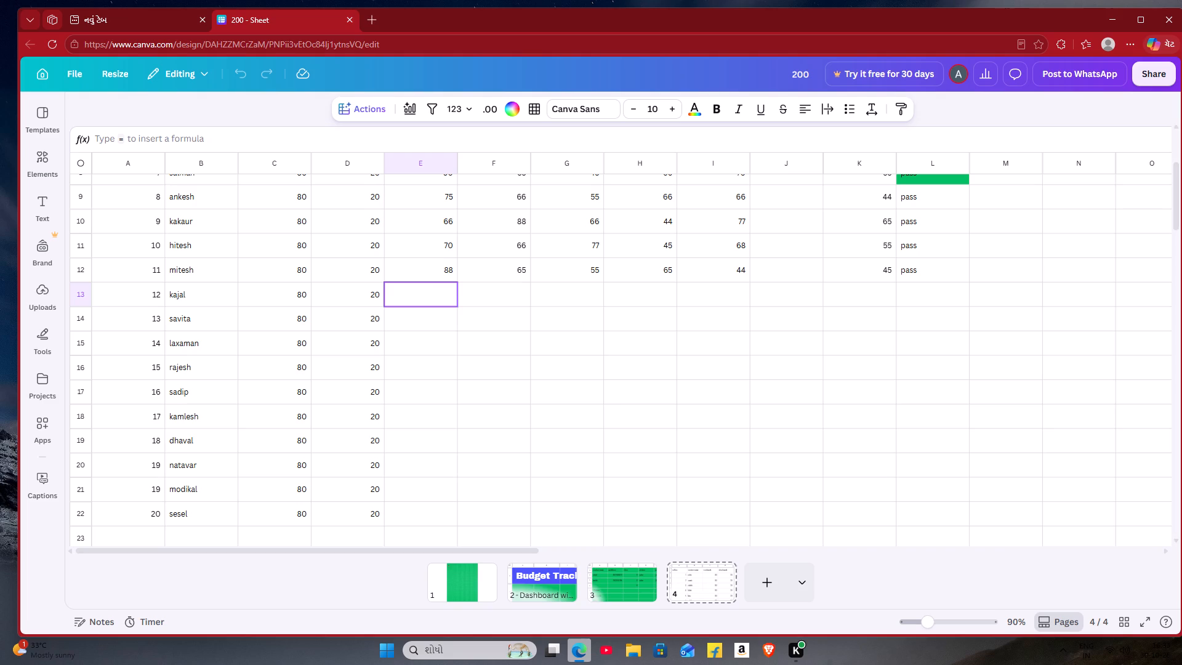
pyautogui.doubleClick(433, 300)
pyautogui.press('6')
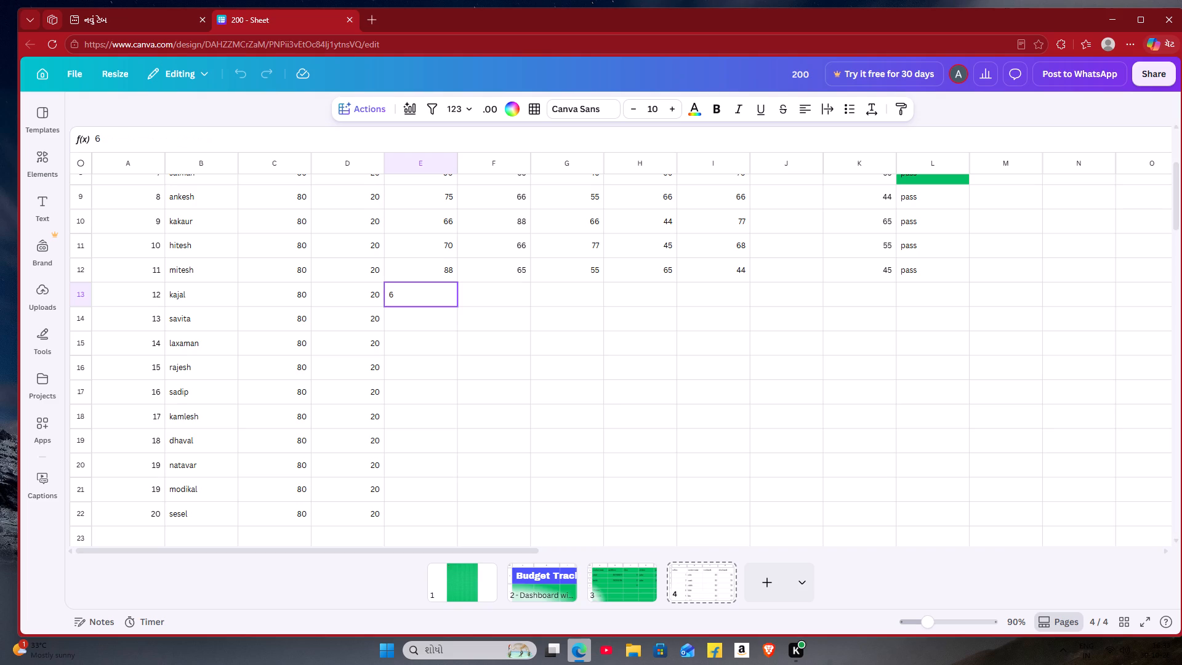
pyautogui.press('0')
pyautogui.press('0')
pyautogui.press('BackSpace')
pyautogui.press('Right')
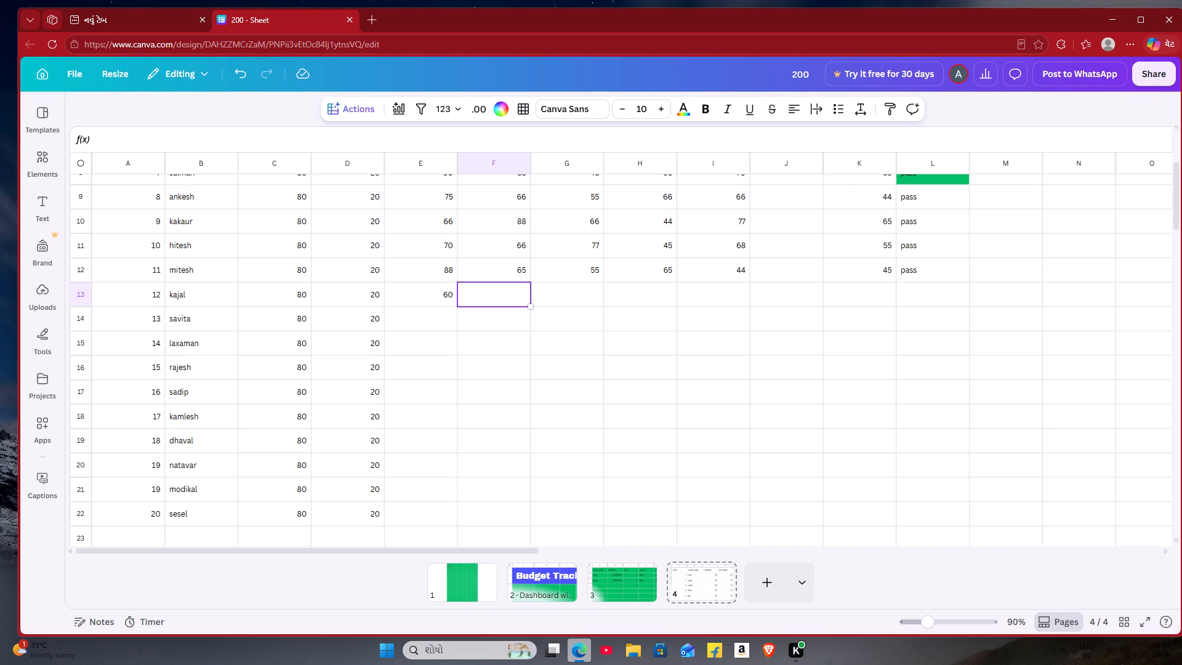
pyautogui.write('65')
pyautogui.press('Right')
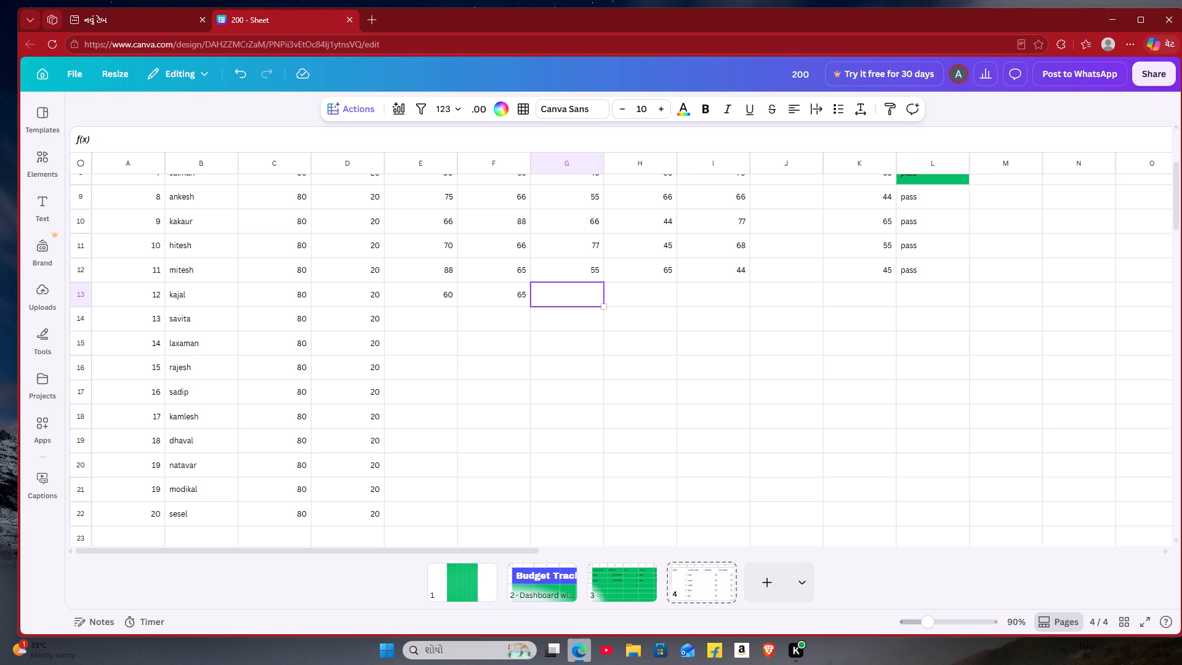
pyautogui.write('88')
pyautogui.press('Right')
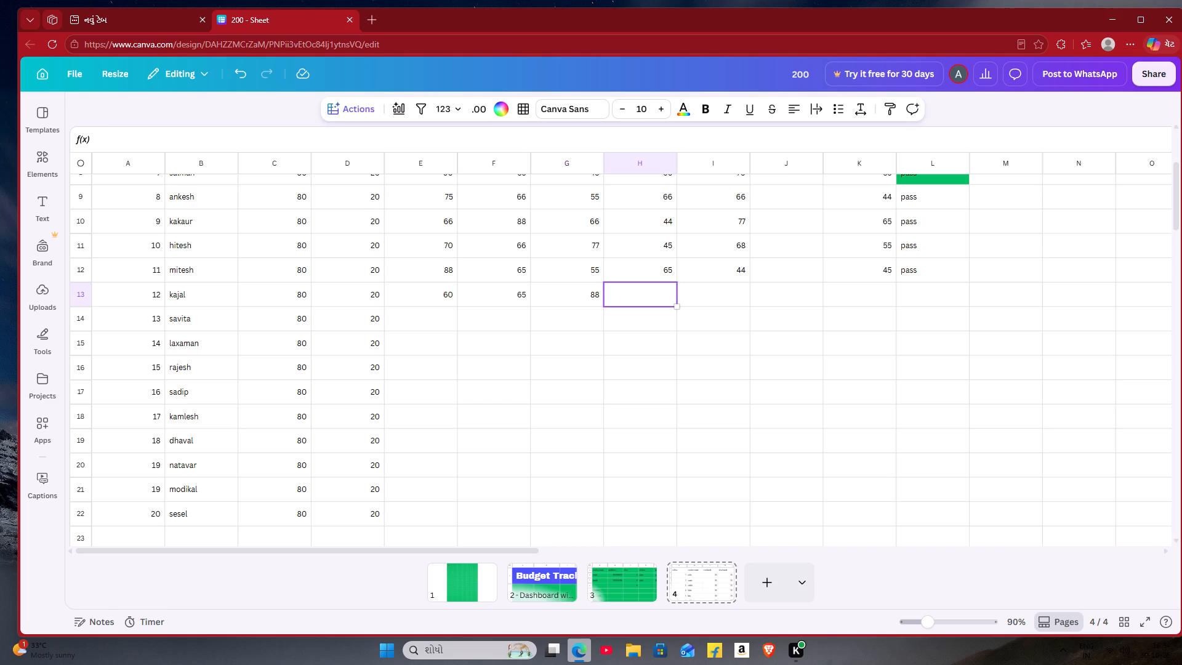
pyautogui.write('66')
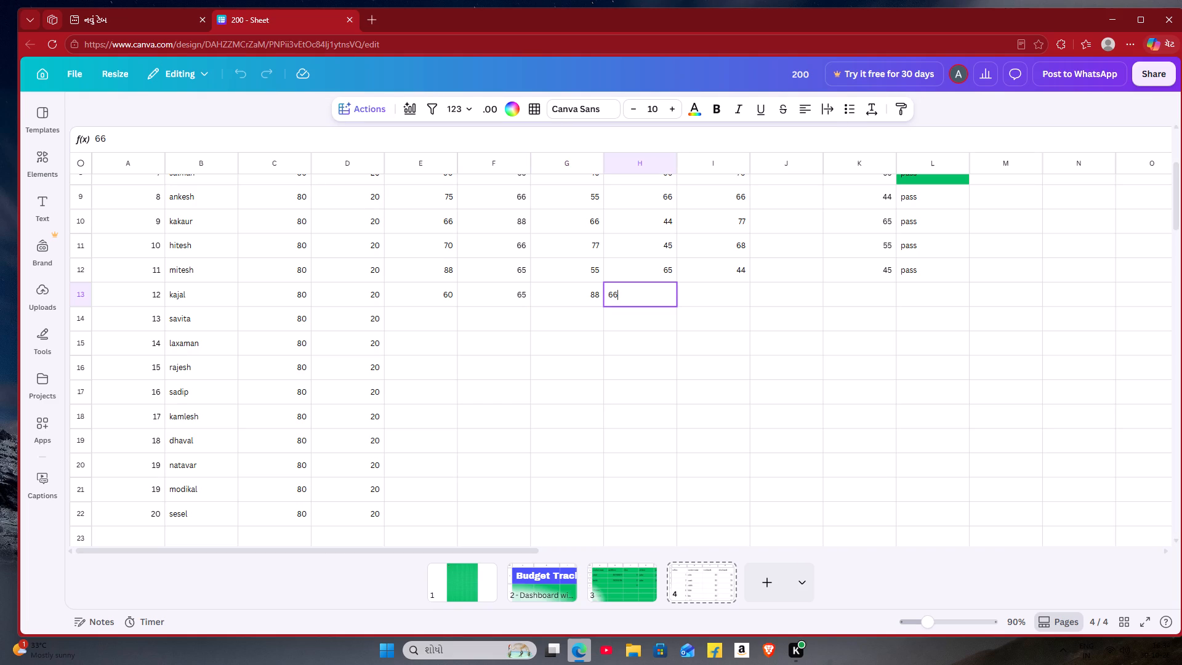
pyautogui.press('Right')
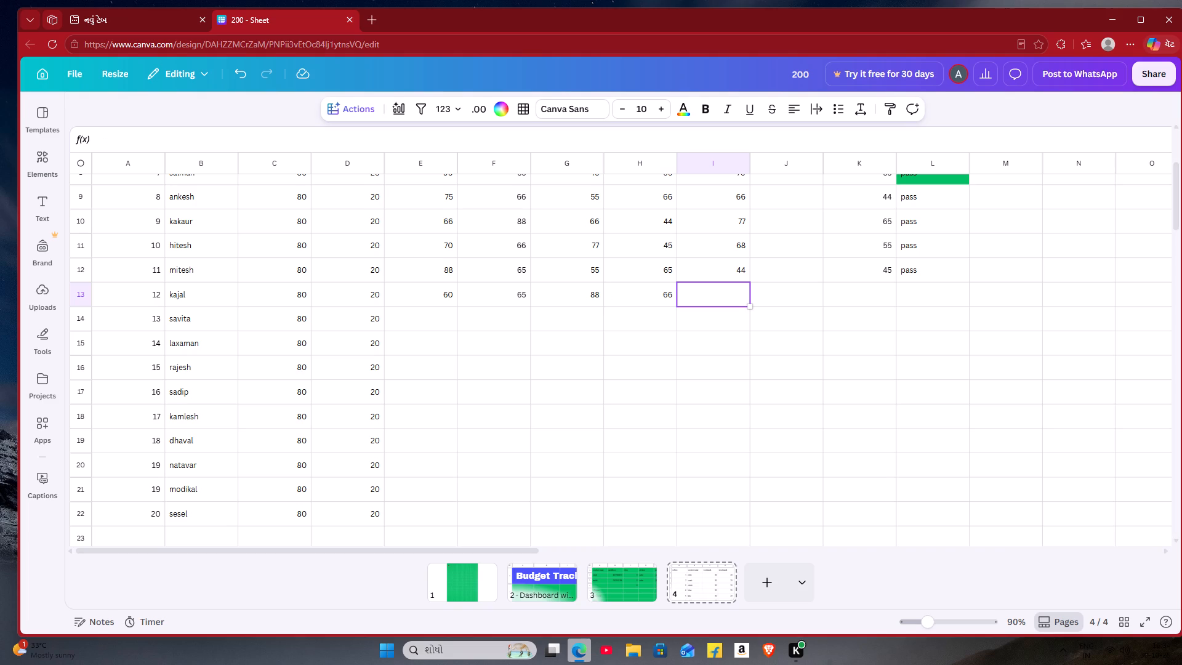
pyautogui.press('6')
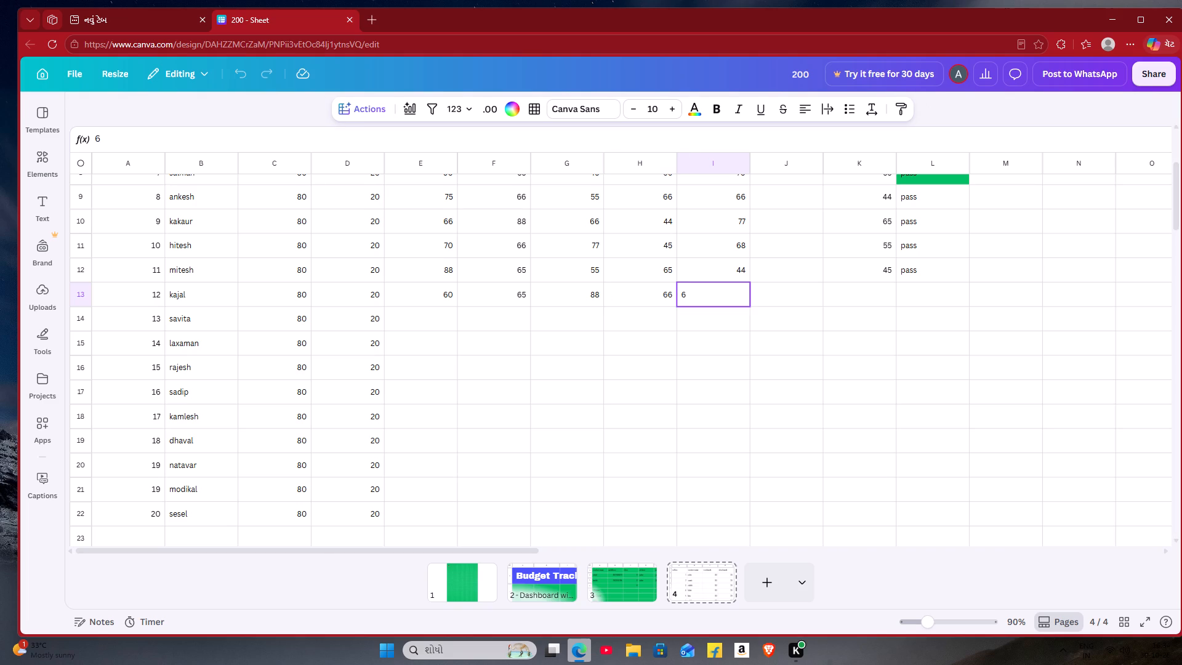
pyautogui.press('0')
# Fill in kajal's percentage as 44 and the pass/fail result as pass in row 13.
pyautogui.click(855, 293)
pyautogui.scroll(3, 836, 273)
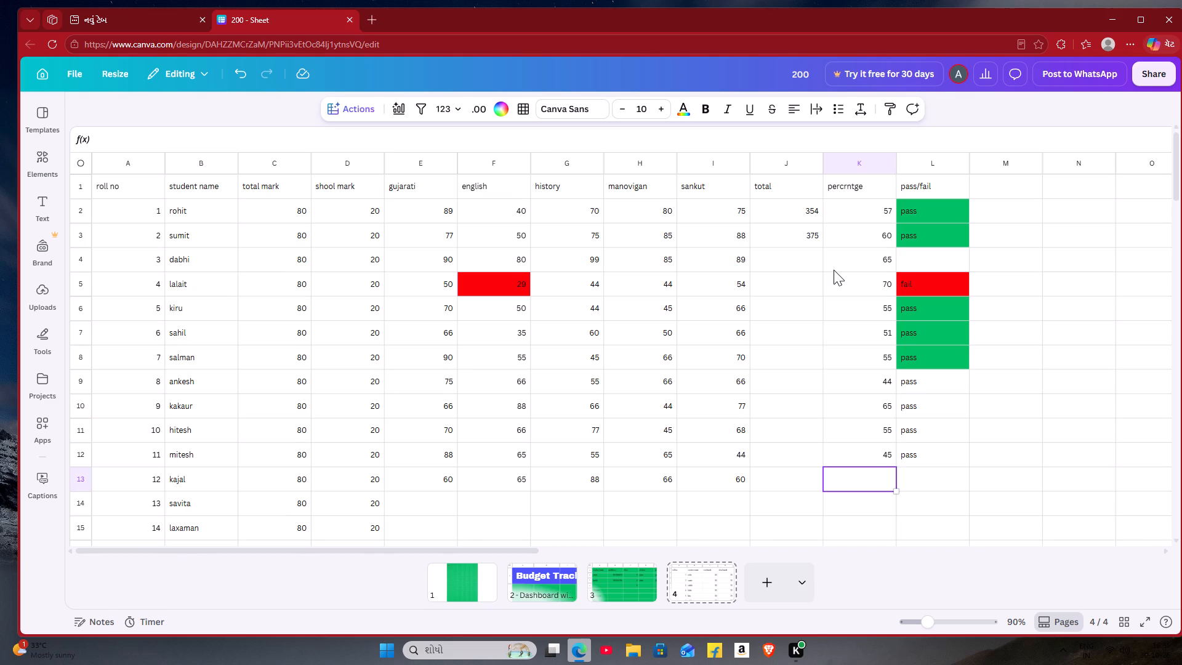
pyautogui.write('66')
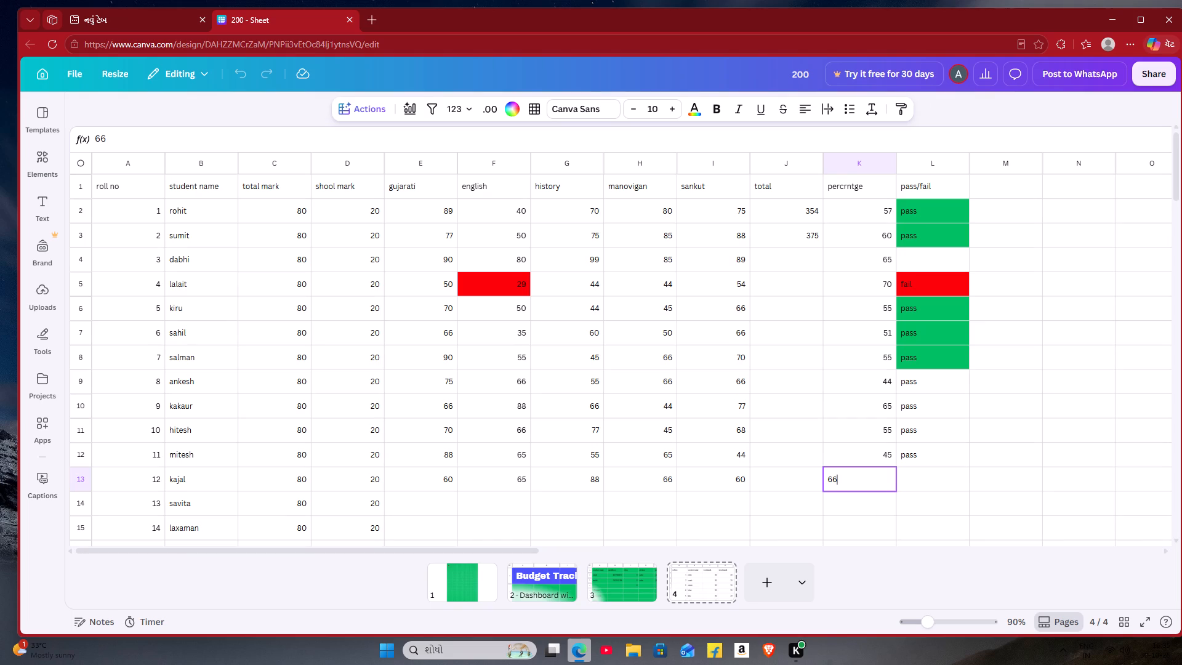
pyautogui.press('BackSpace')
pyautogui.press('BackSpace')
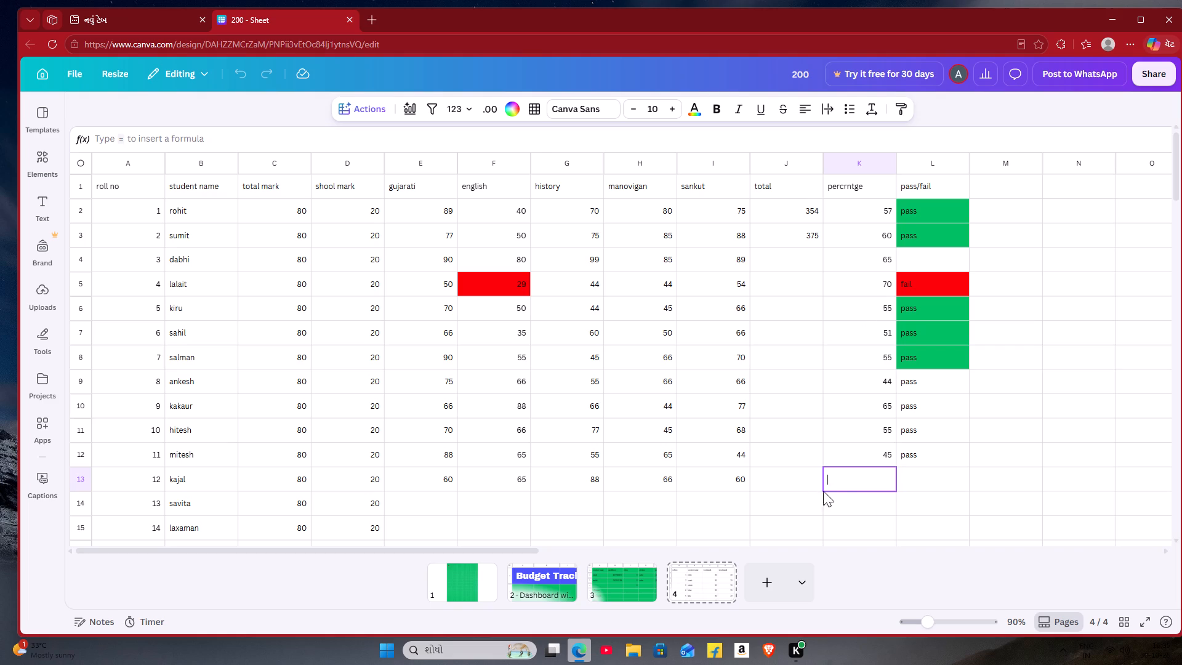
pyautogui.doubleClick(876, 482)
pyautogui.write('55')
pyautogui.press('BackSpace')
pyautogui.press('BackSpace')
pyautogui.press('BackSpace')
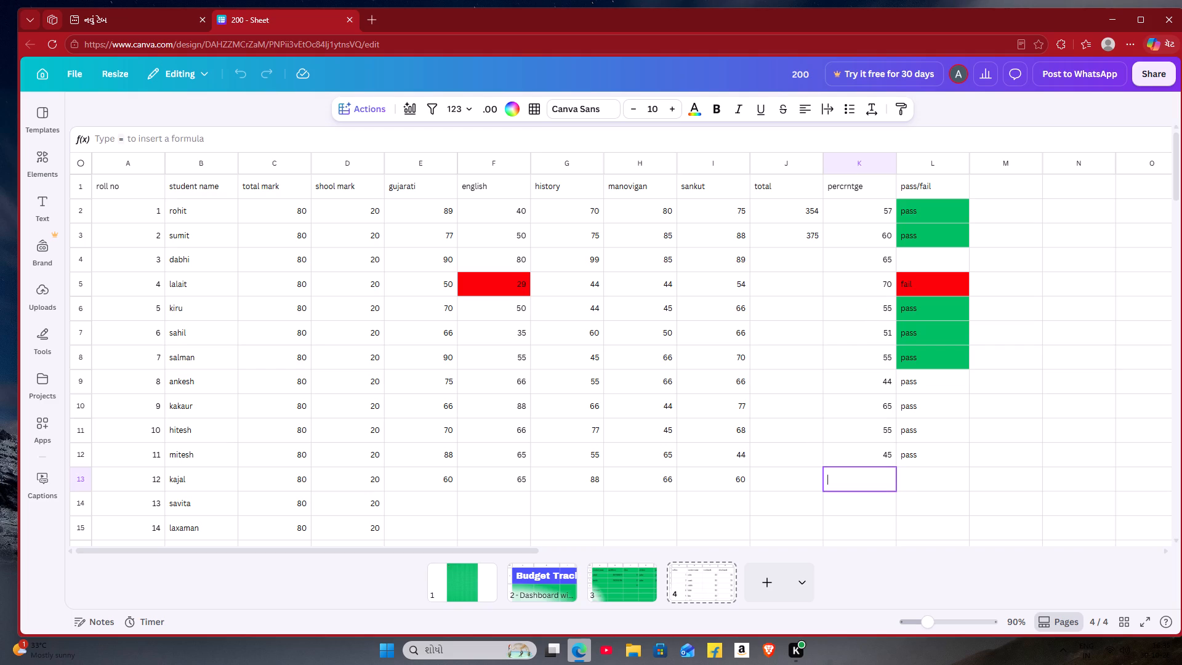
pyautogui.write('44')
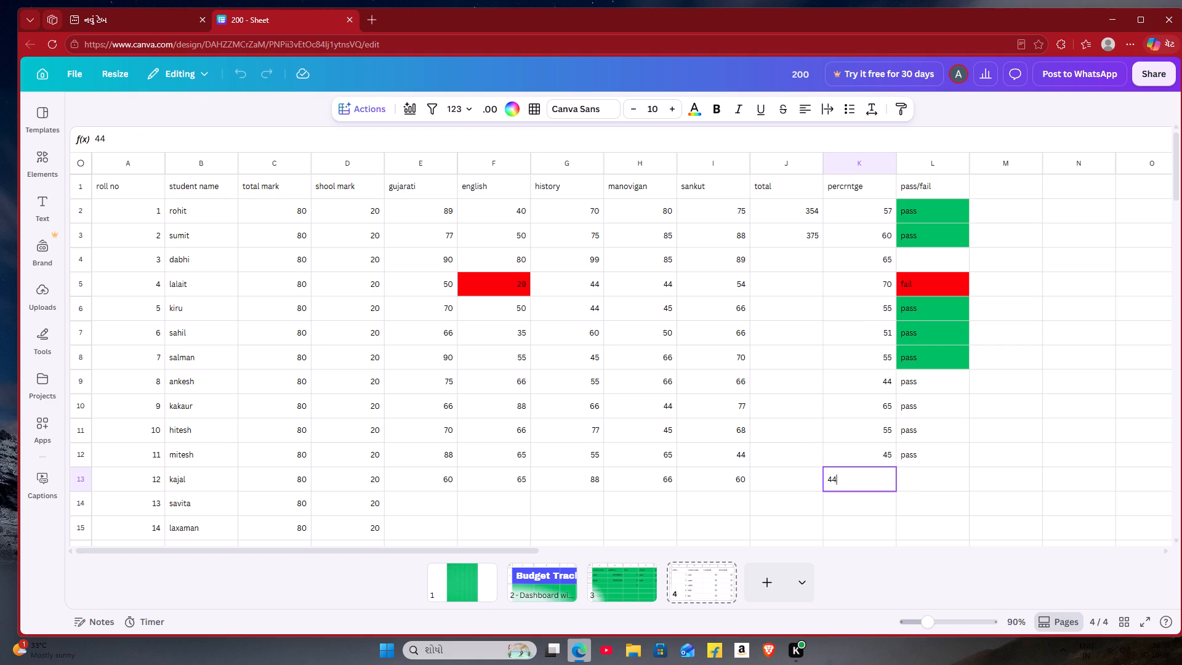
pyautogui.click(911, 478)
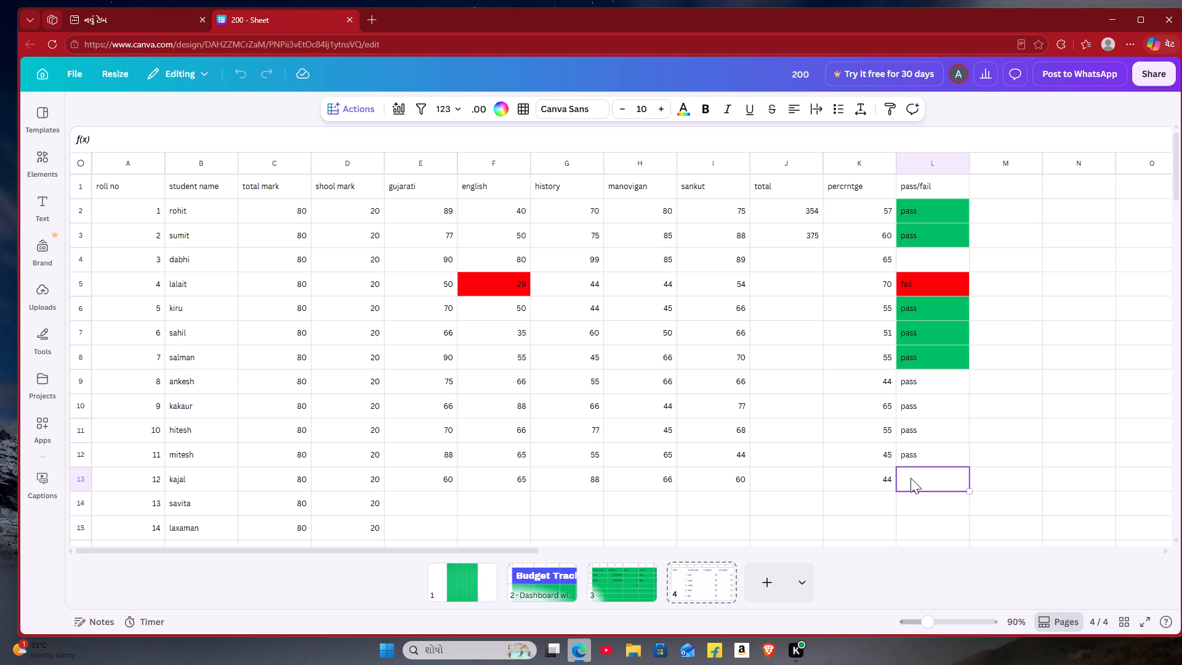
pyautogui.write('pass')
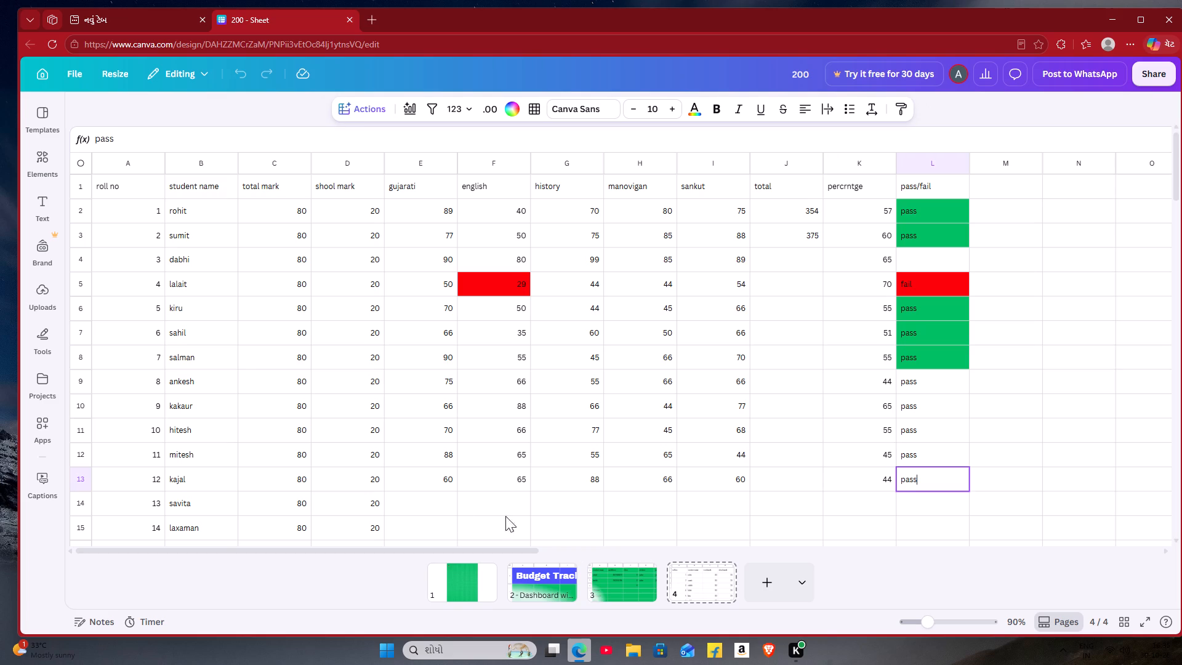
# Enter savita's first three marks in row 14: gujarati 50, english 70 and history 66.
pyautogui.doubleClick(438, 506)
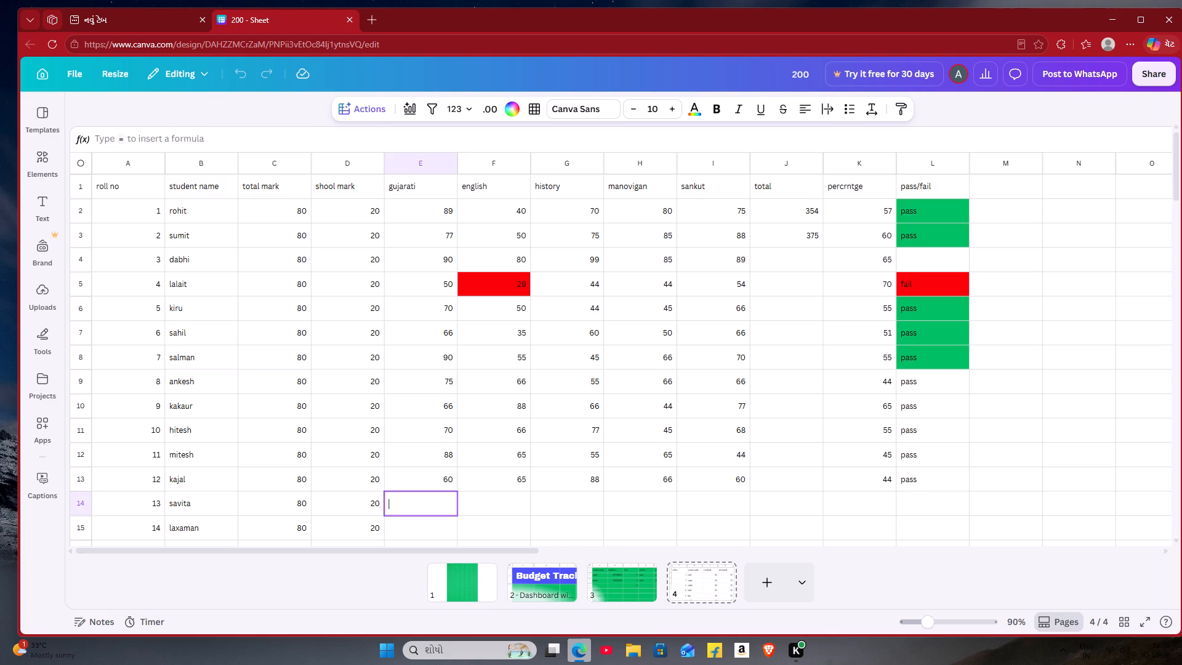
pyautogui.scroll(1, 438, 506)
pyautogui.scroll(-1, 438, 506)
pyautogui.click(409, 436)
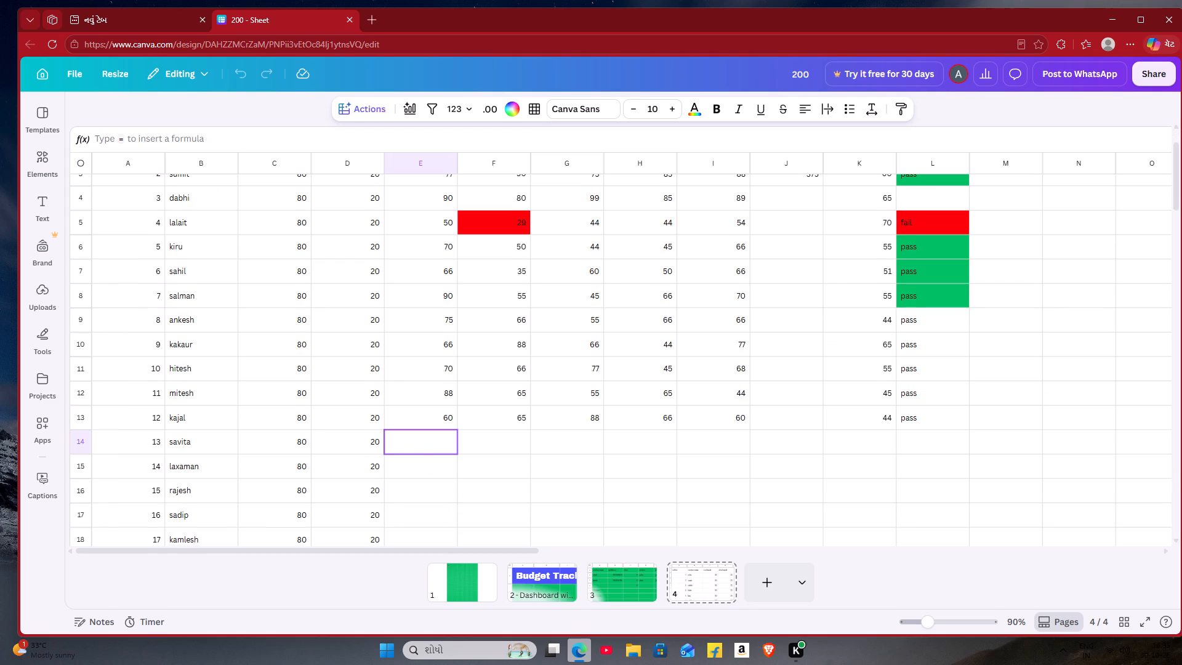
pyautogui.click(412, 441)
pyautogui.doubleClick(406, 440)
pyautogui.press('5')
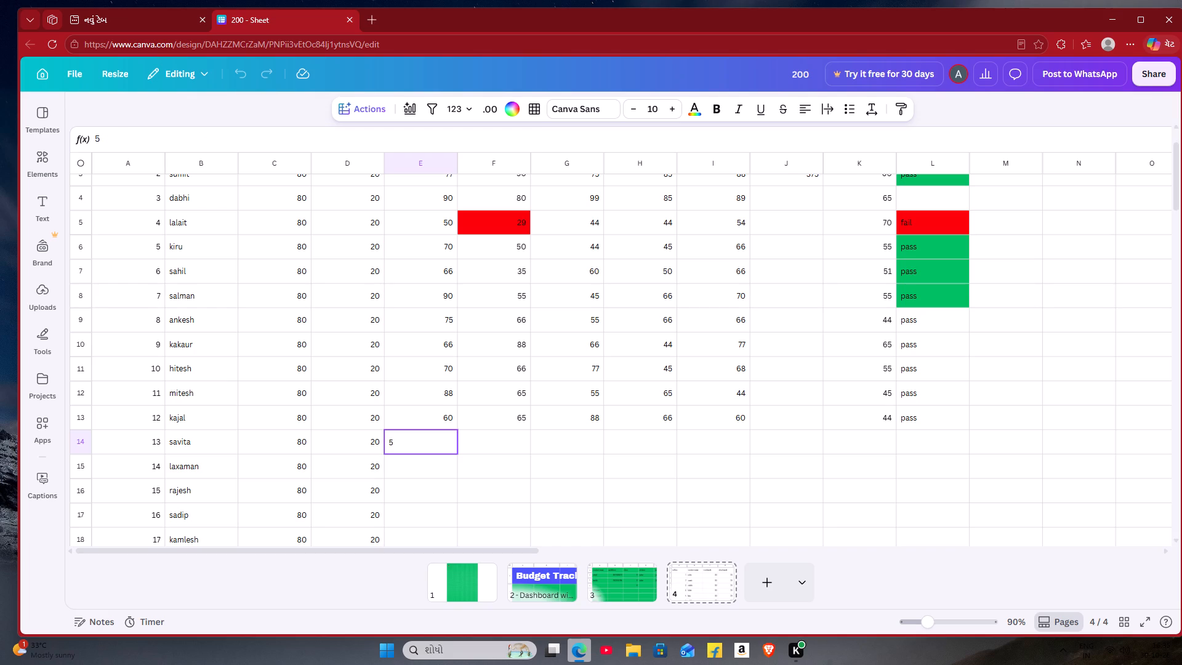
pyautogui.press('0')
pyautogui.doubleClick(497, 441)
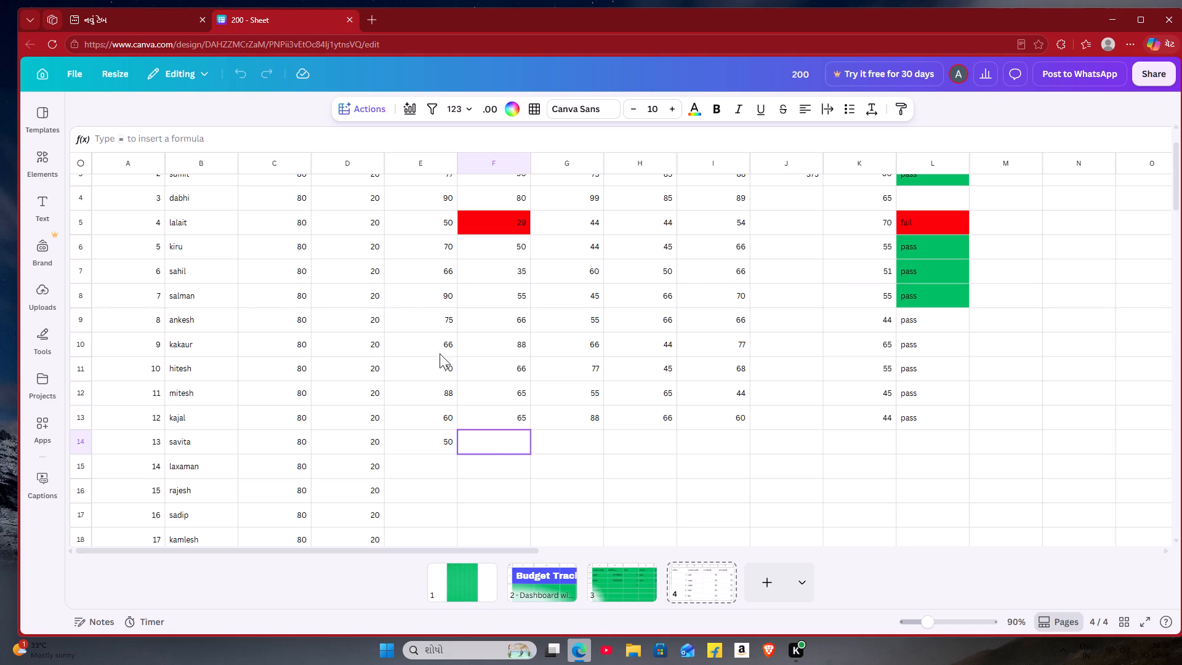
pyautogui.doubleClick(499, 454)
pyautogui.doubleClick(490, 432)
pyautogui.write('70')
pyautogui.press('Right')
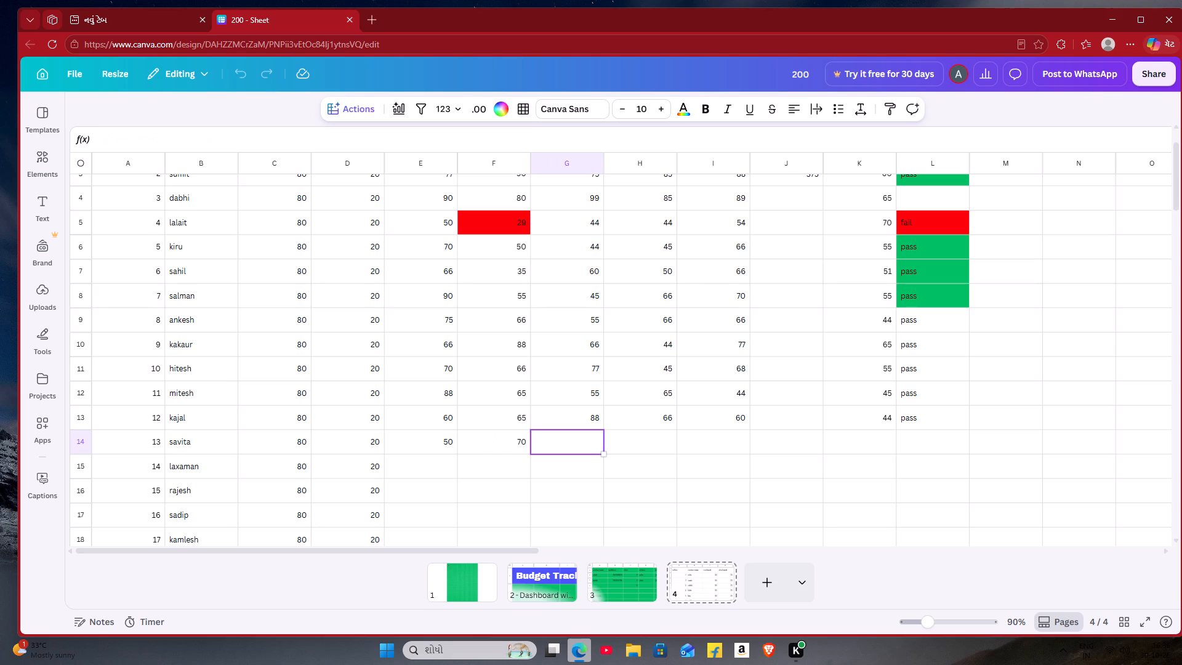
pyautogui.tripleClick(560, 444)
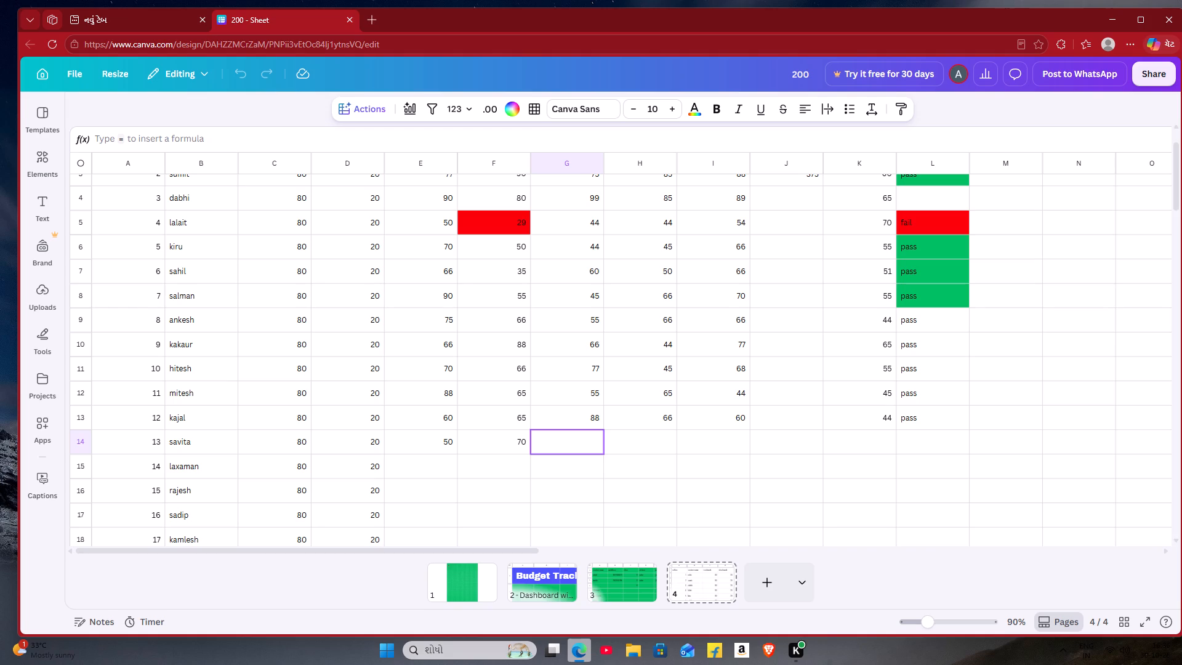
pyautogui.doubleClick(553, 443)
pyautogui.write('66')
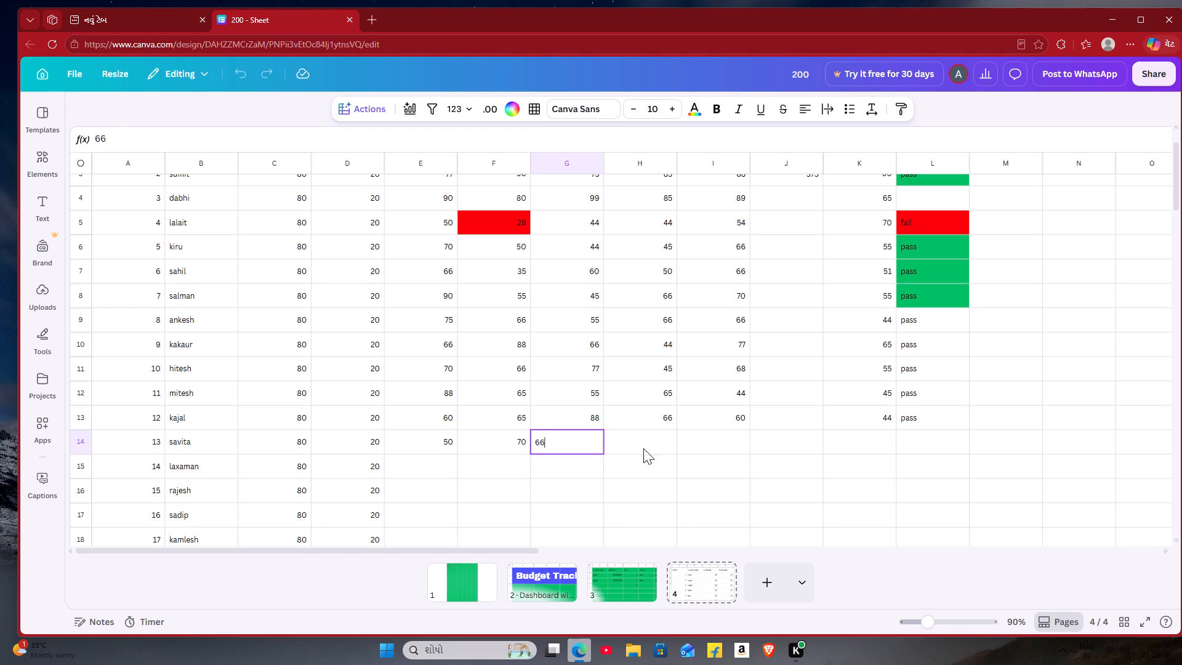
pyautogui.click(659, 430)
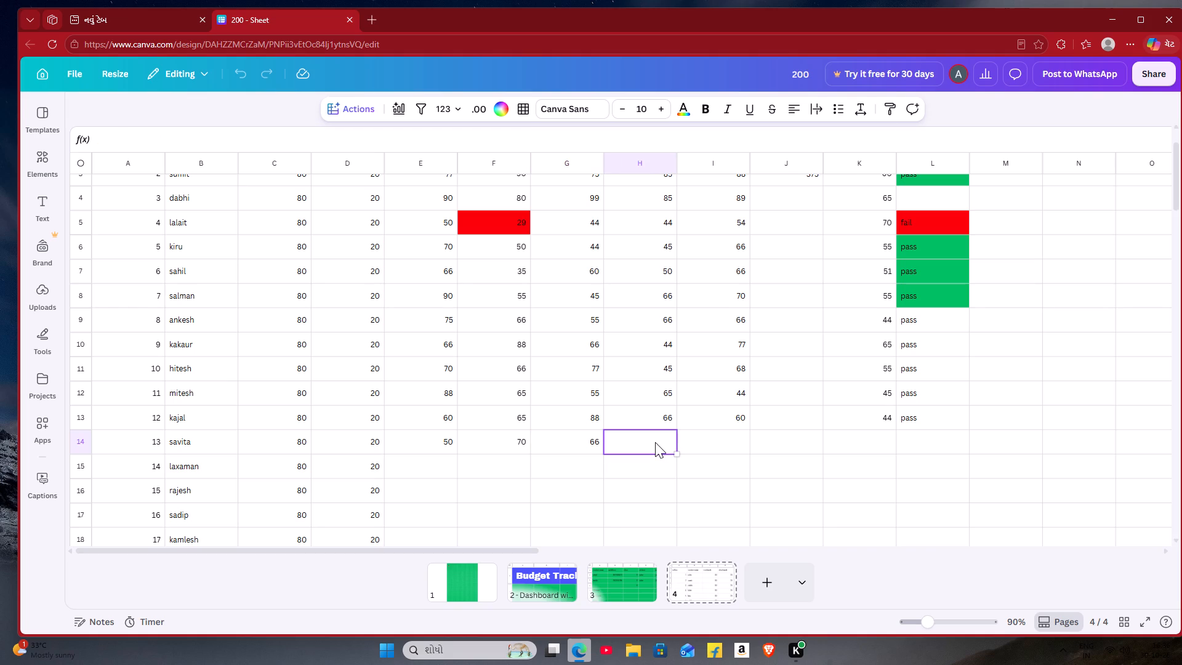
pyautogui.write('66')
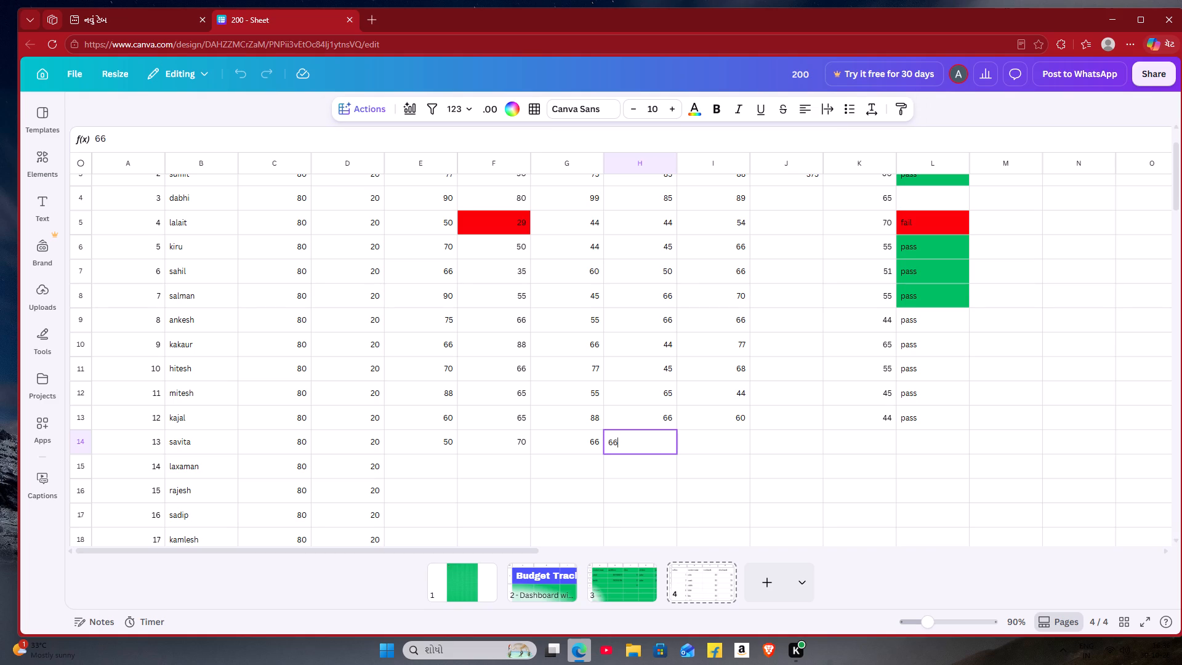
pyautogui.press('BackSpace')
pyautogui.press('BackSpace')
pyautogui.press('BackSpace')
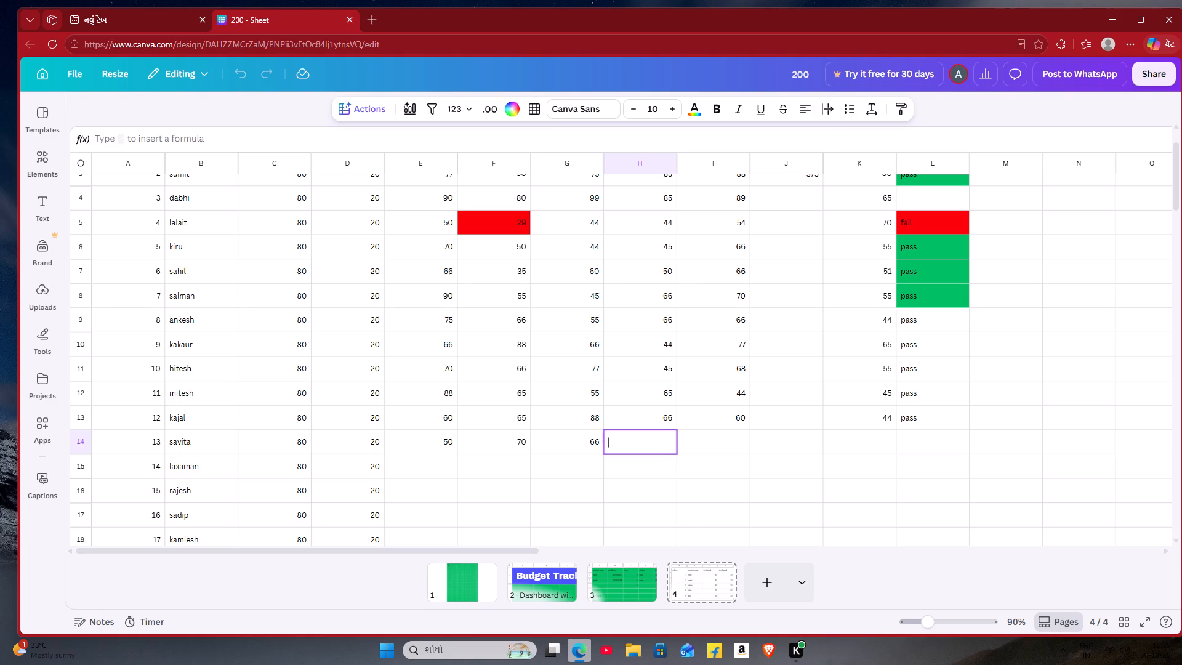
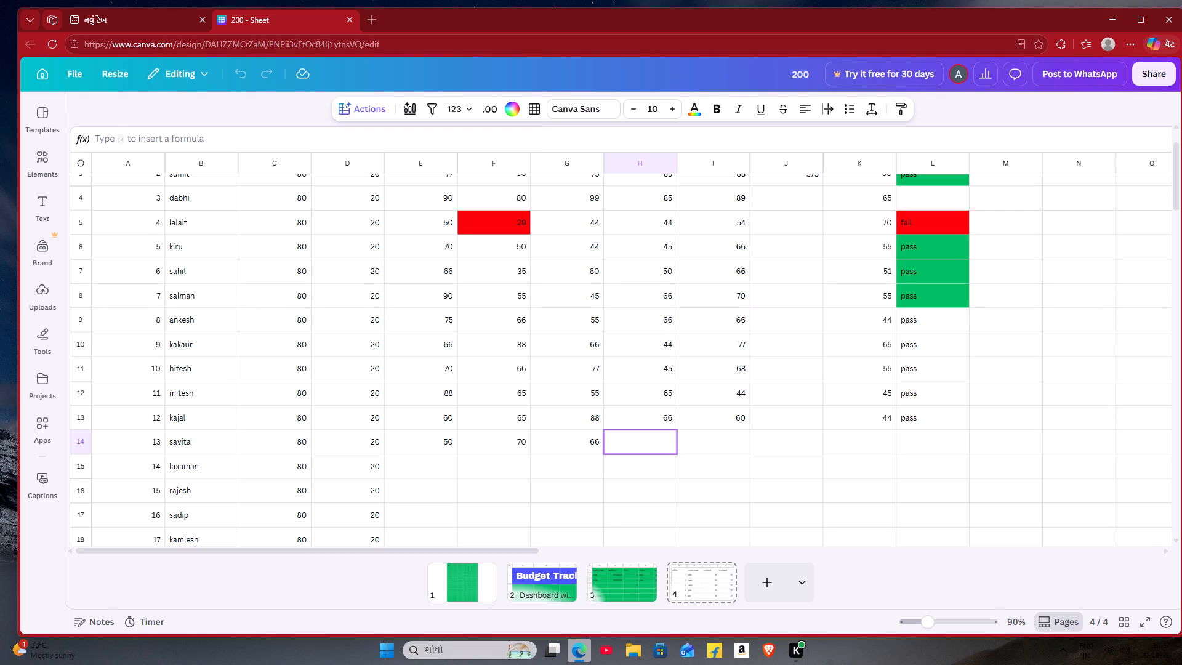
# Complete savita's subject marks in row 14 with manovigan 70 and sankut 60.
pyautogui.scroll(1, 651, 366)
pyautogui.doubleClick(629, 498)
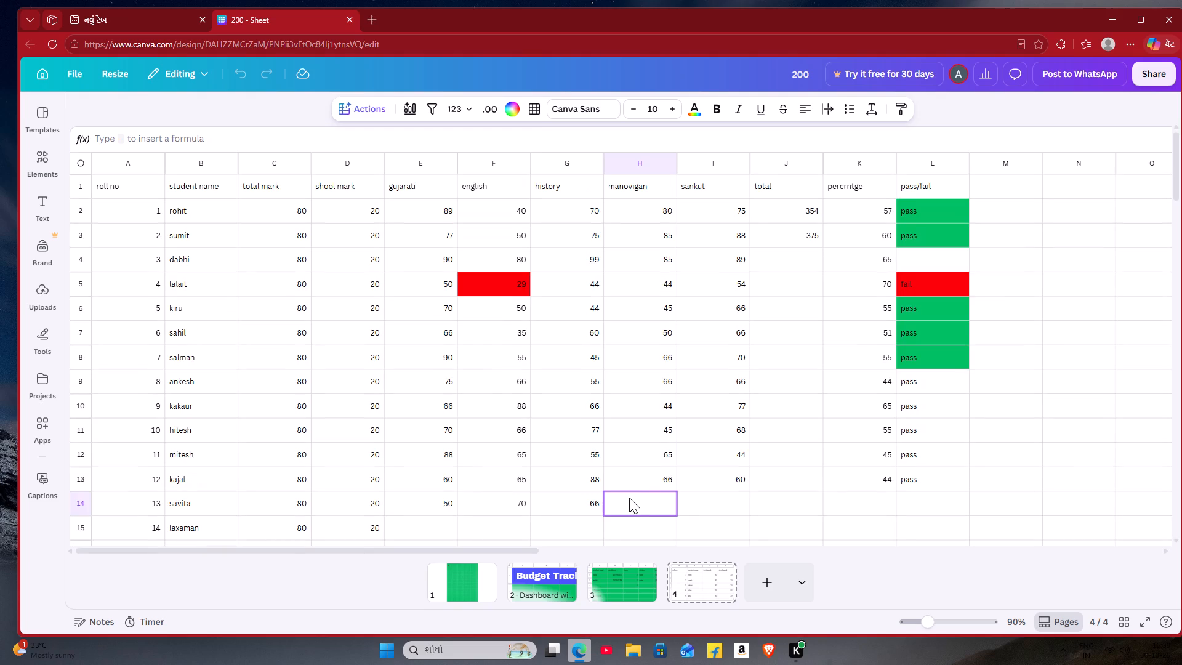
pyautogui.write('70')
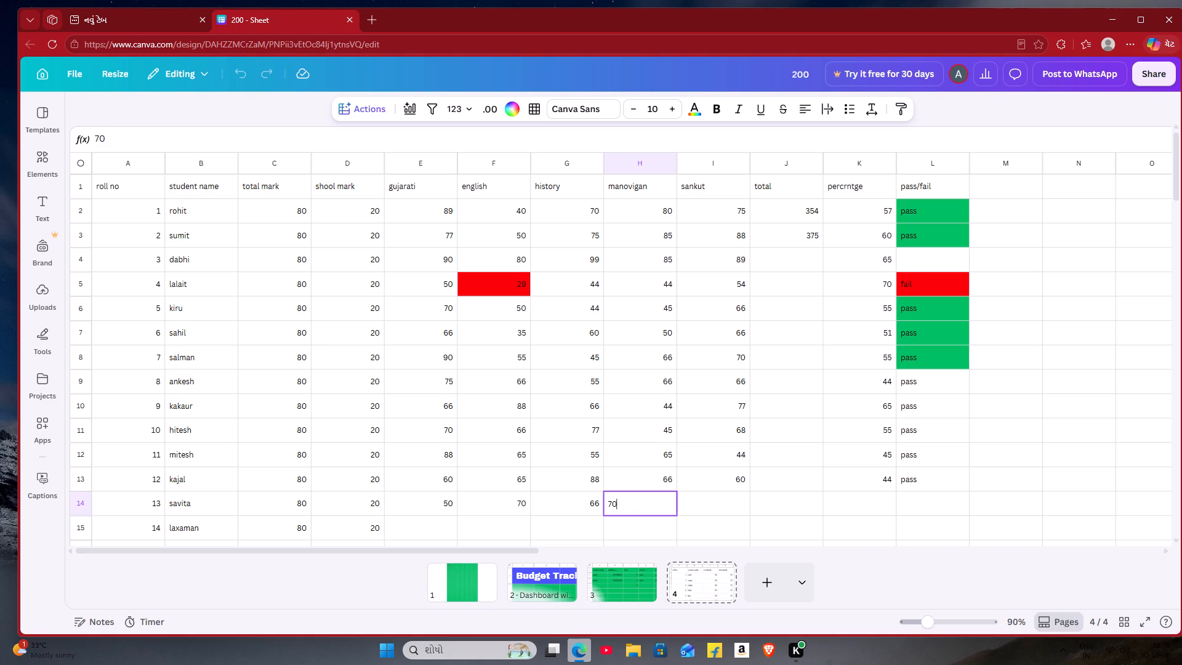
pyautogui.click(711, 507)
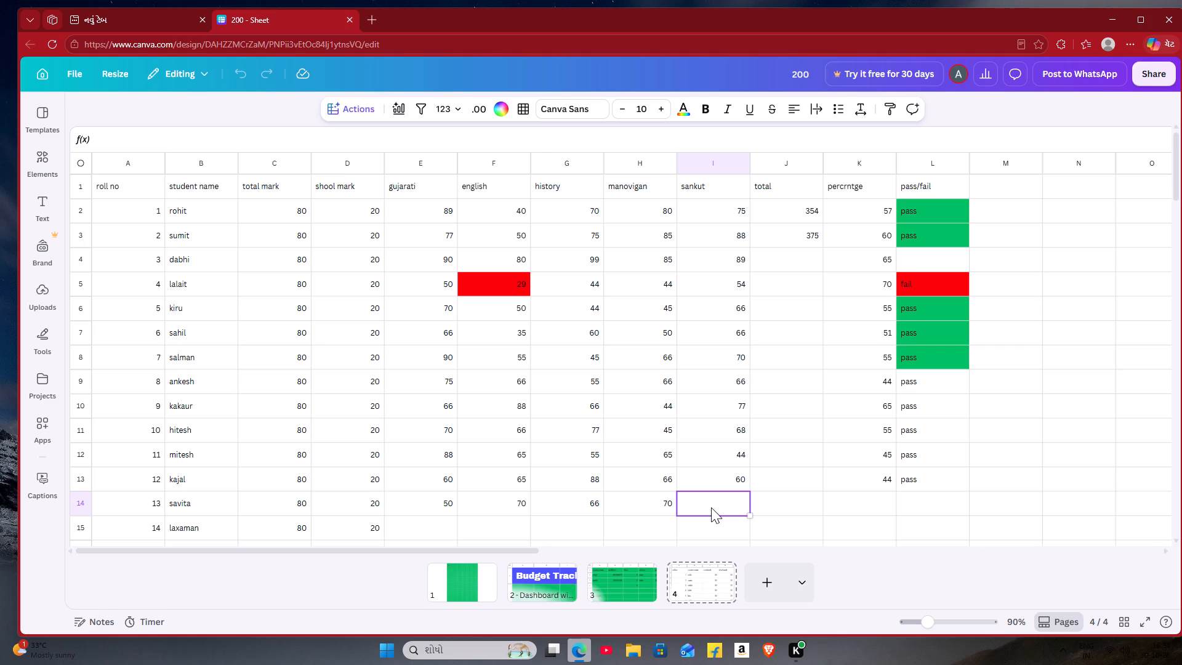
pyautogui.click(711, 507)
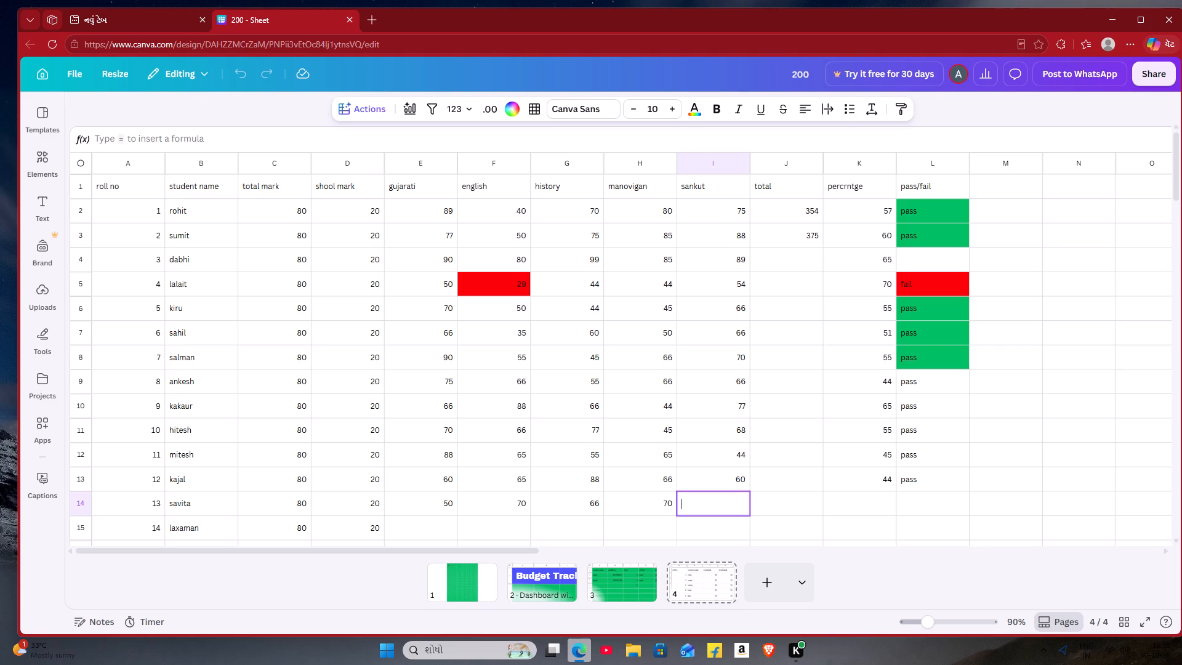
pyautogui.write('66')
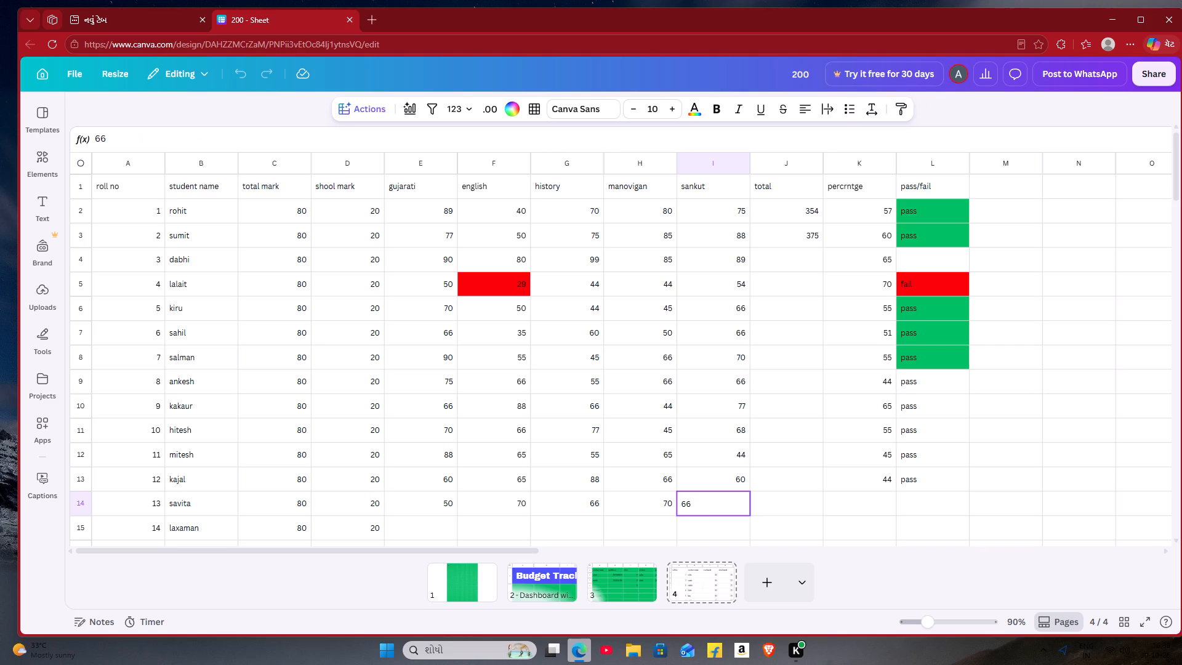
pyautogui.press('BackSpace')
pyautogui.press('BackSpace')
pyautogui.press('BackSpace')
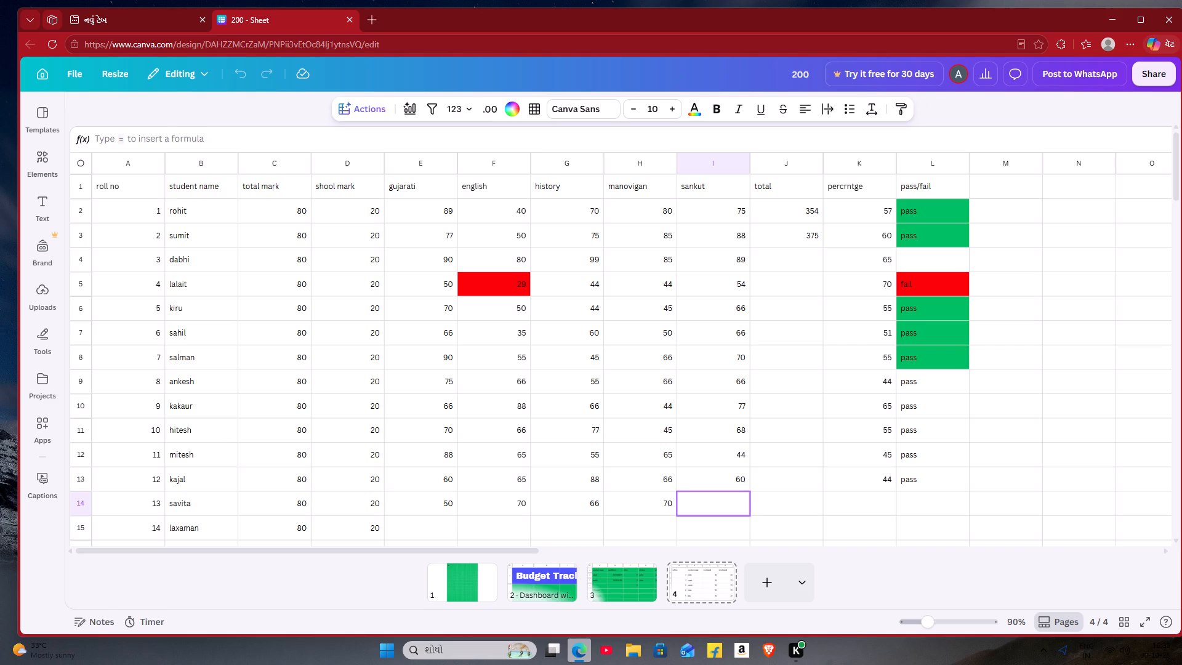
pyautogui.doubleClick(711, 507)
pyautogui.click(711, 507)
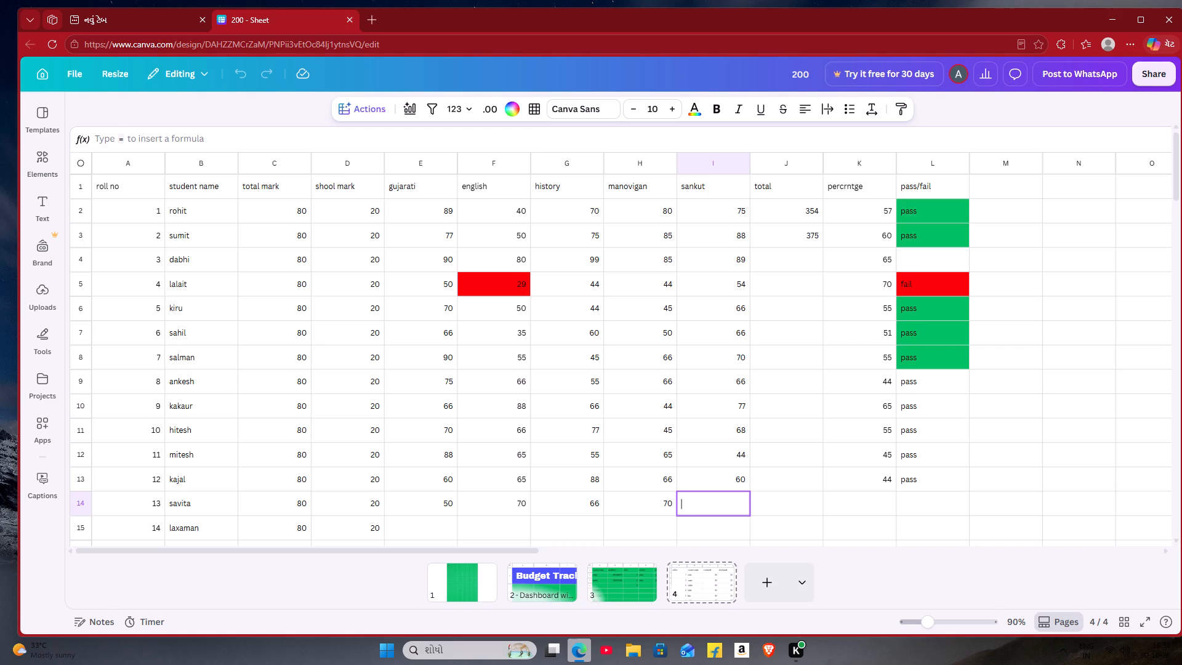
pyautogui.click(711, 507)
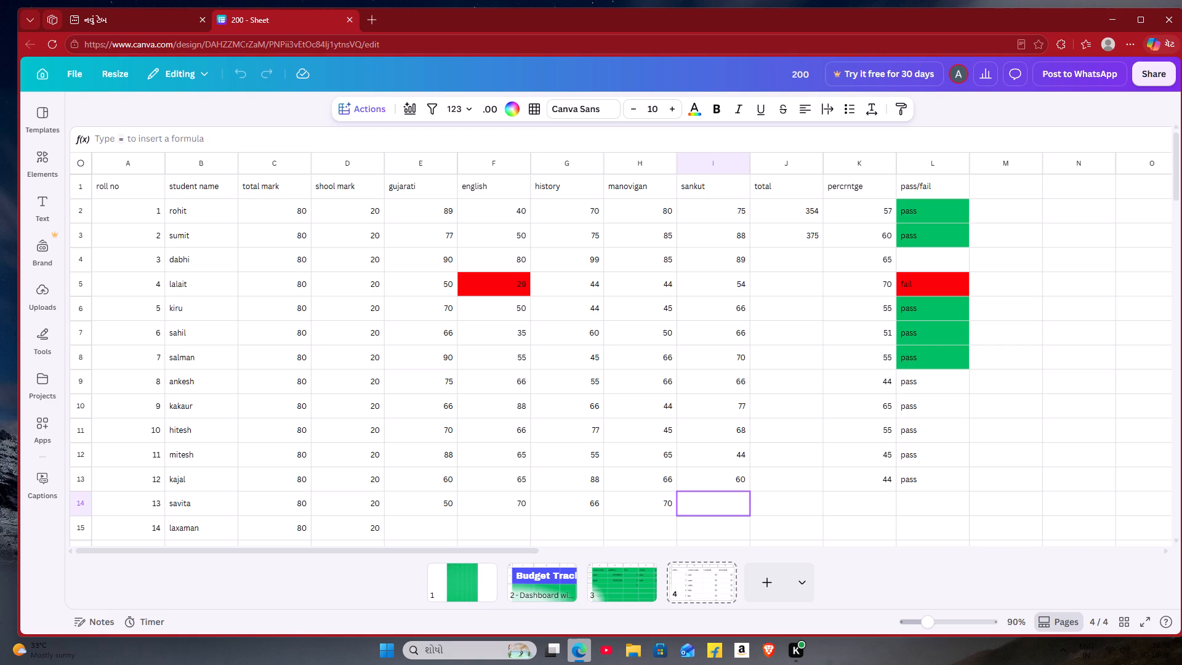
pyautogui.doubleClick(711, 507)
pyautogui.write('60')
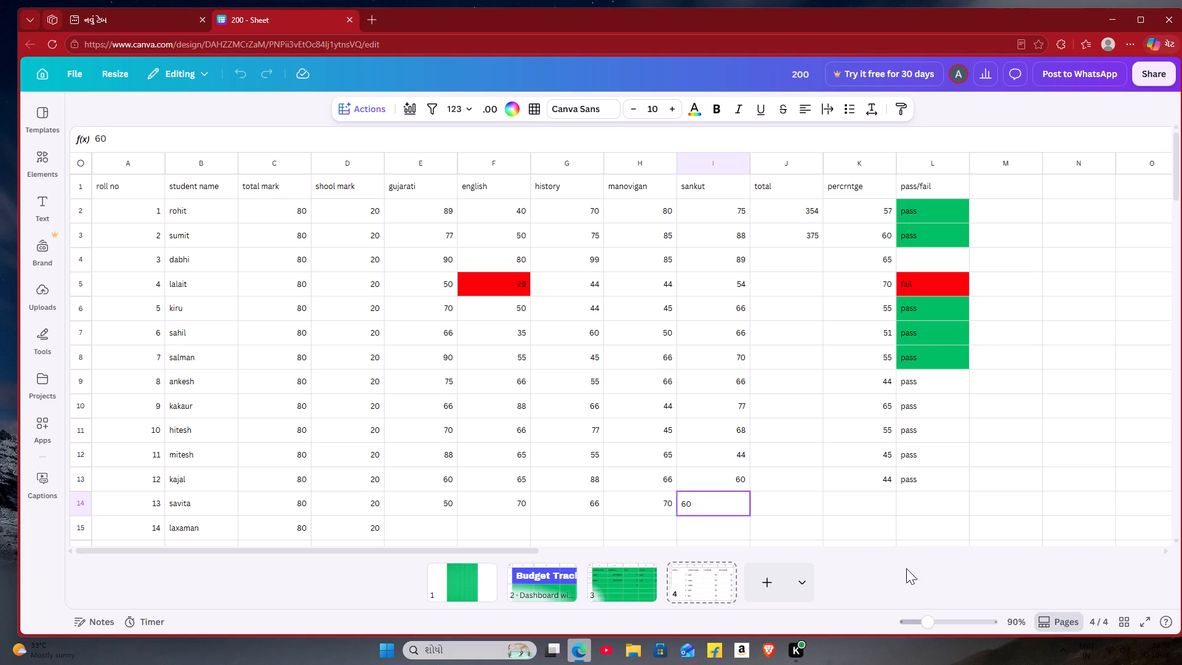
# Fill in savita's percentage as 66 and the pass/fail result as pass in row 14.
pyautogui.doubleClick(865, 504)
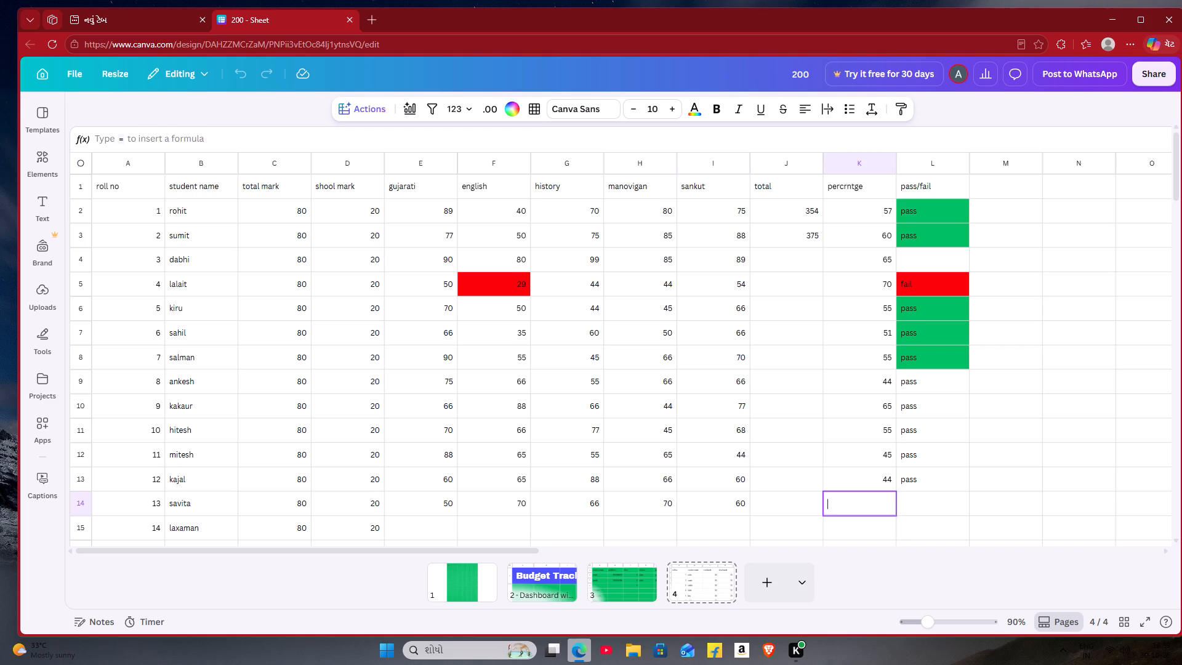
pyautogui.write('66')
pyautogui.click(928, 503)
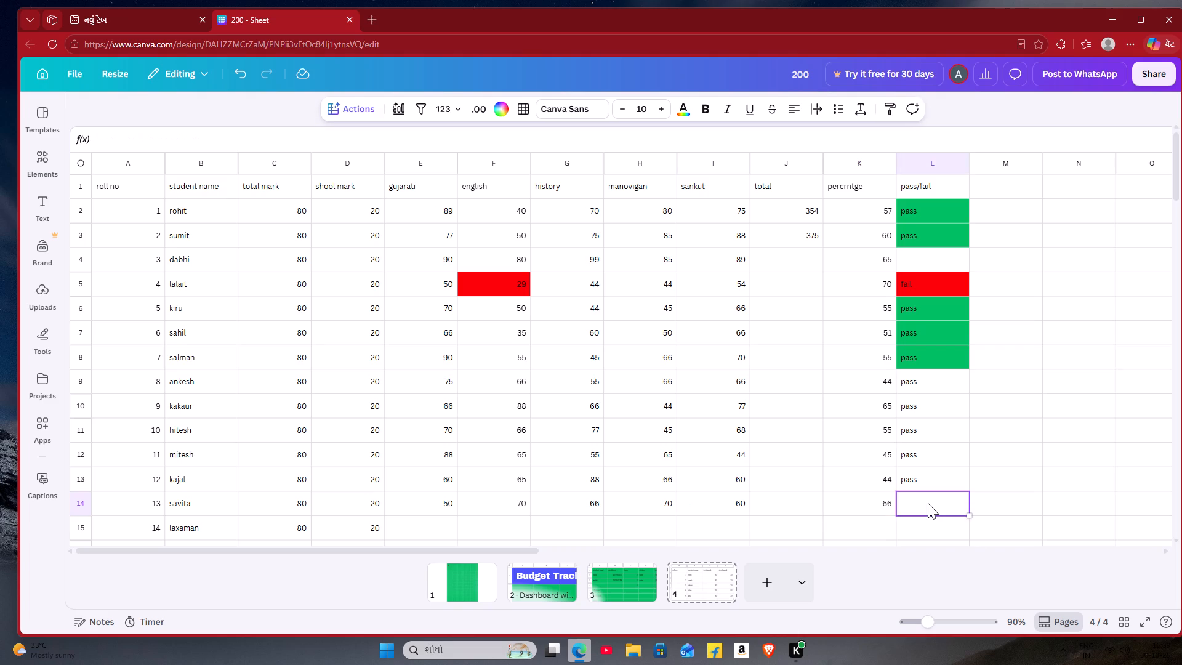
pyautogui.write('pass')
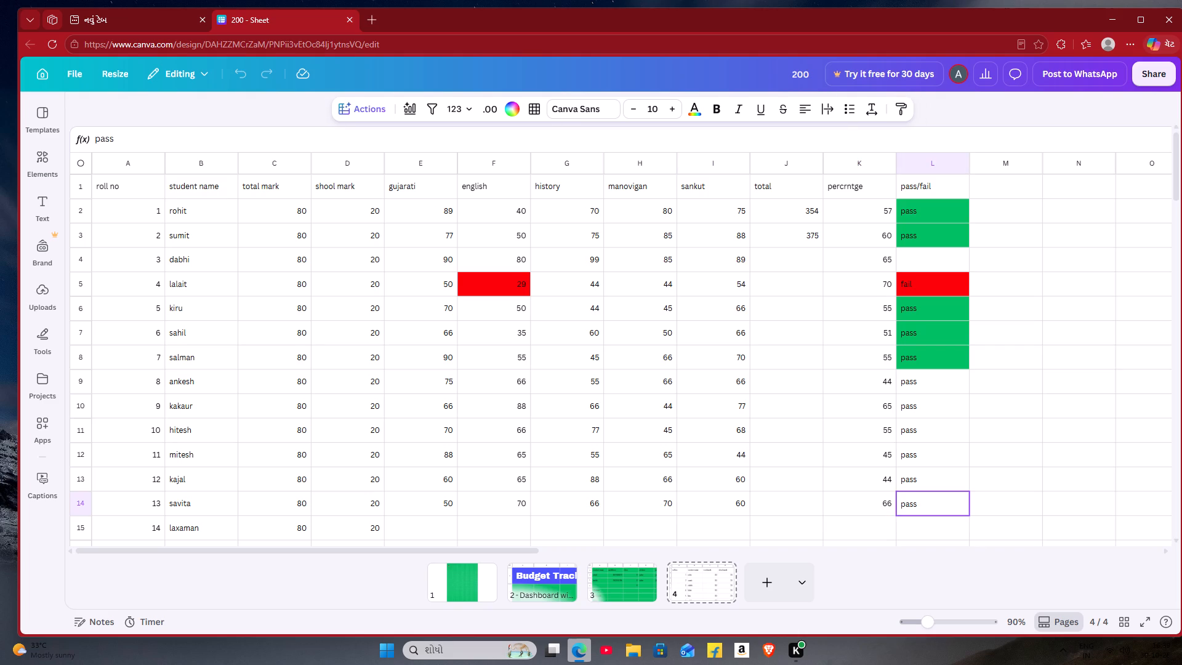
# Enter laxaman's first two marks in row 15: gujarati 44 and english 25.
pyautogui.scroll(-1, 927, 502)
pyautogui.click(429, 464)
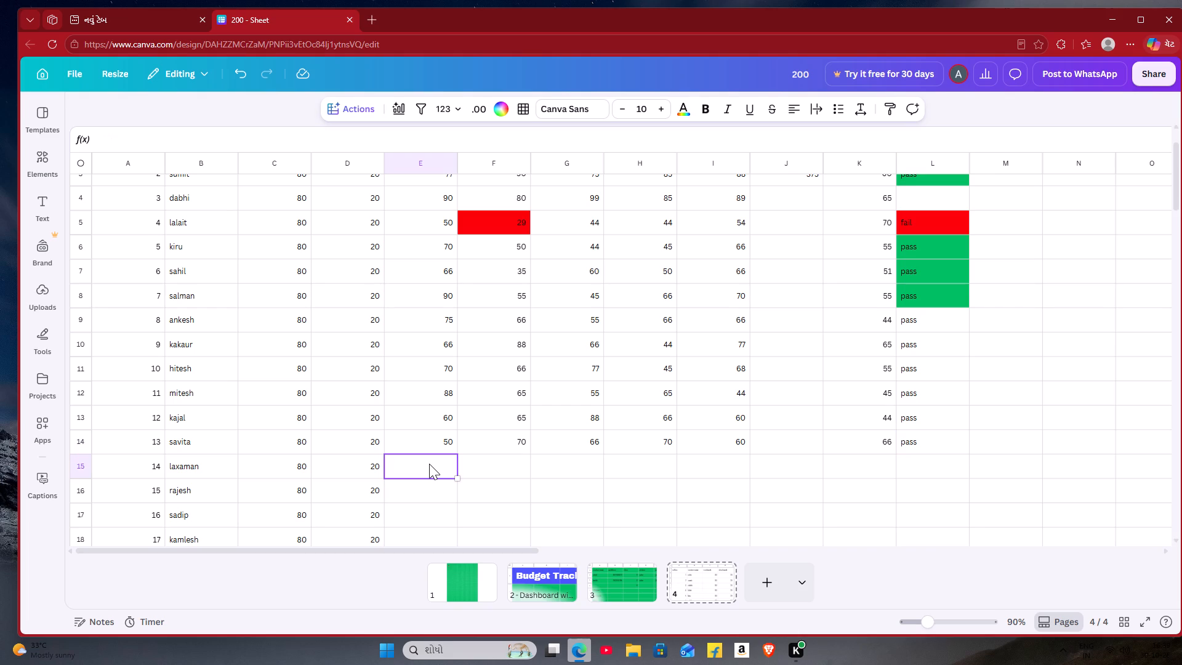
pyautogui.write('44')
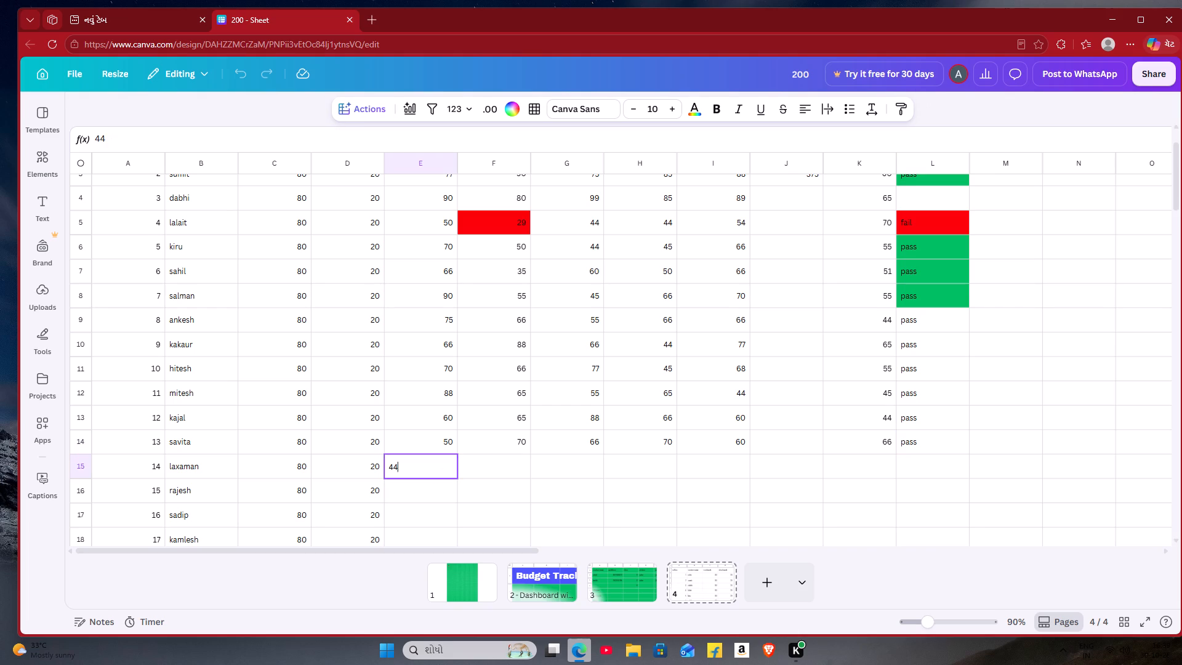
pyautogui.click(507, 462)
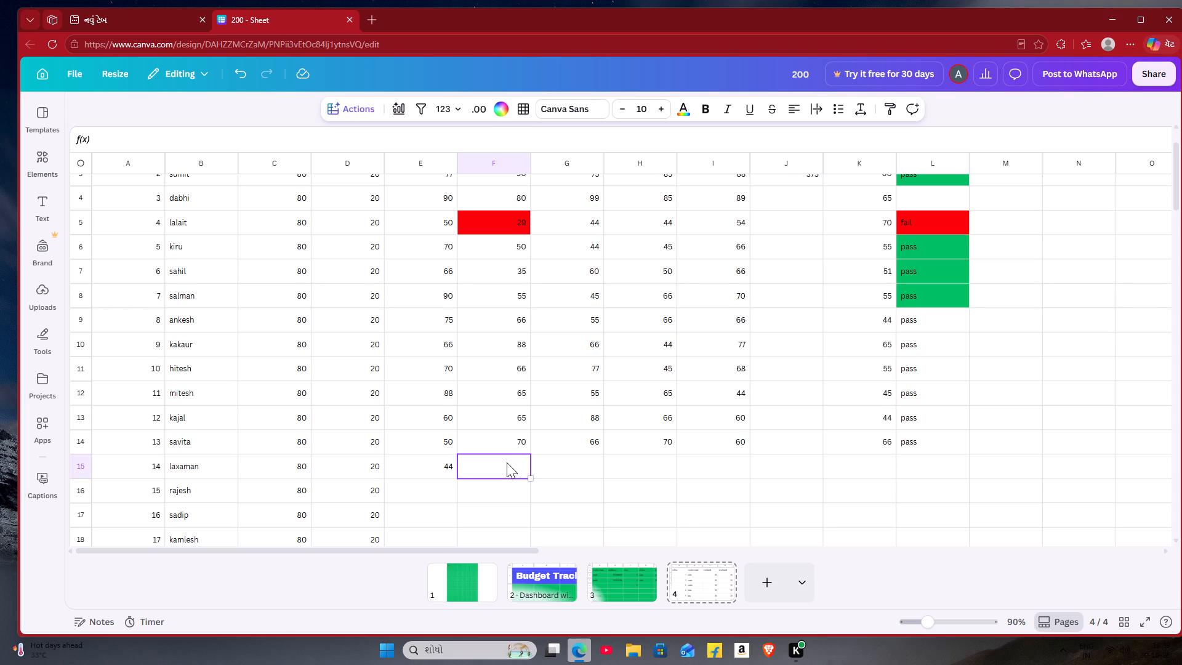
pyautogui.write('25')
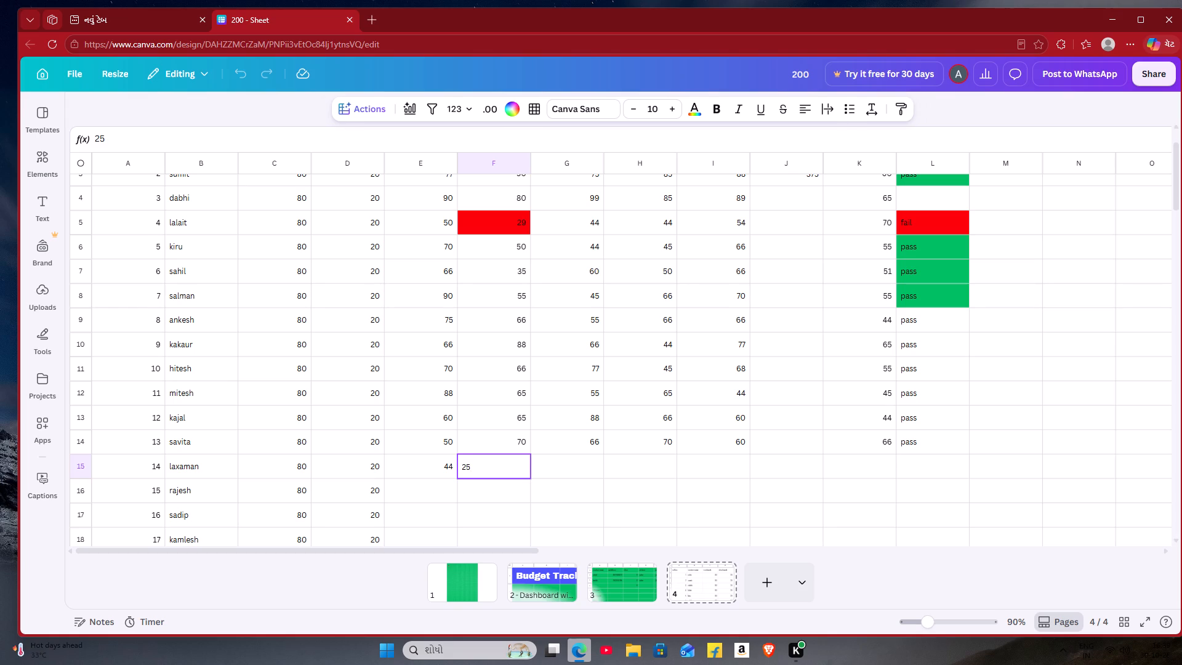
# Fill laxaman's english mark cell with the same red used for lalait's low english mark.
pyautogui.click(512, 110)
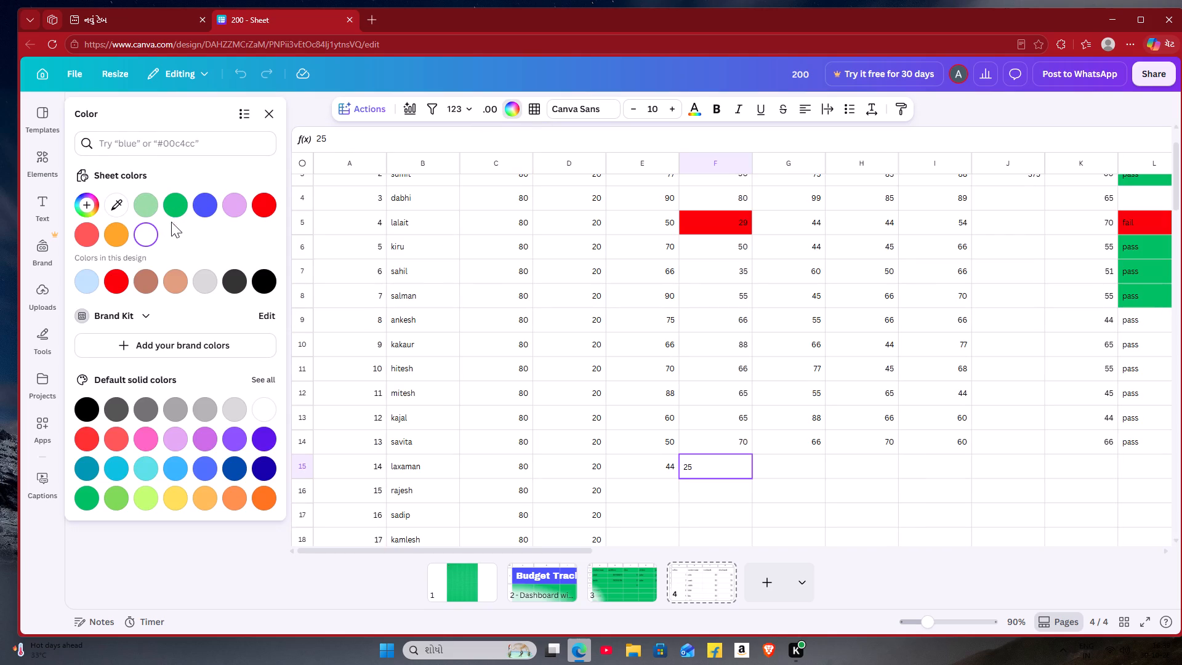
pyautogui.click(265, 206)
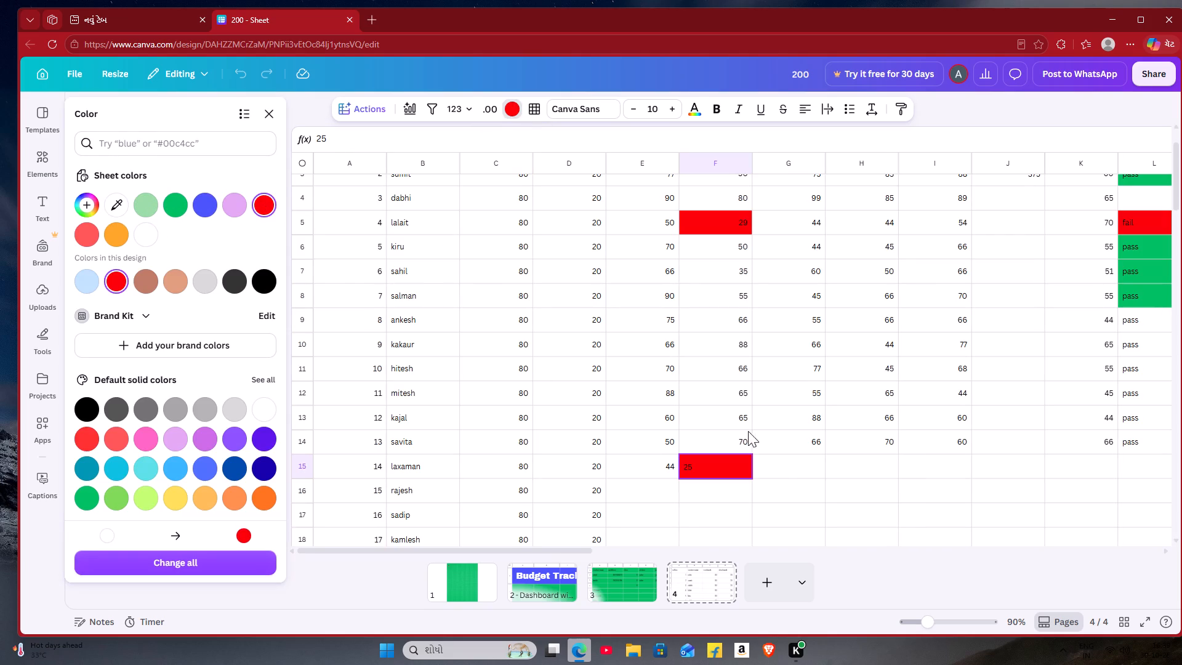
# Enter laxaman's remaining marks in row 15: history 45, manovigan 33 and sankut 45.
pyautogui.doubleClick(782, 464)
pyautogui.write('45')
pyautogui.click(877, 449)
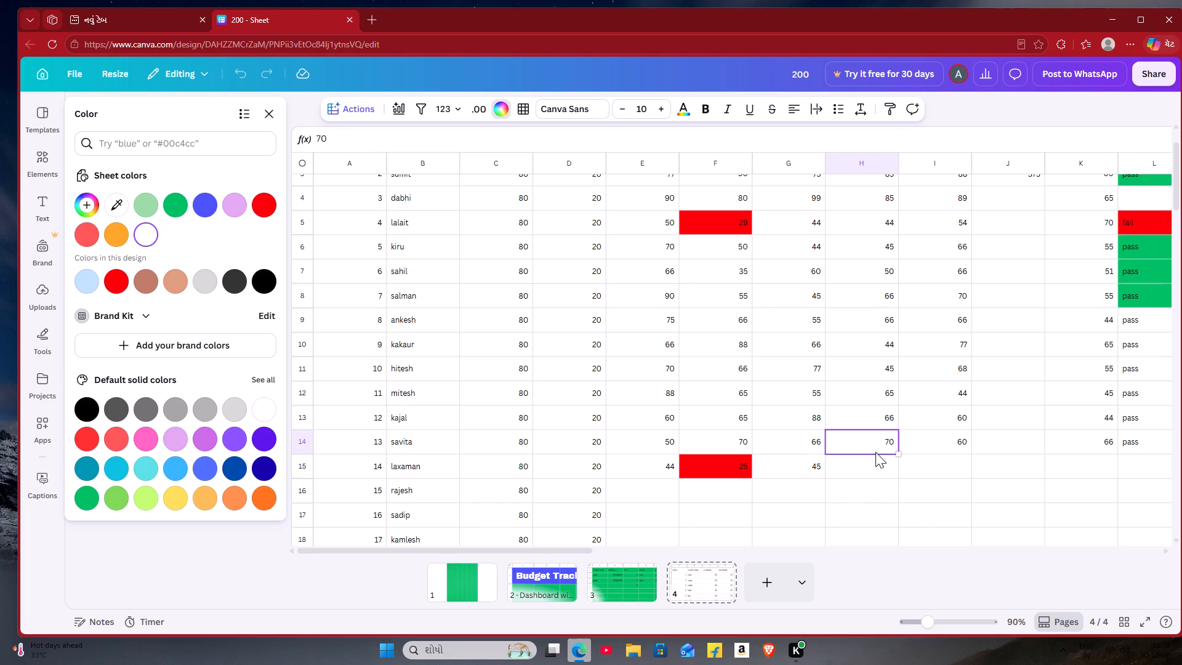
pyautogui.click(871, 463)
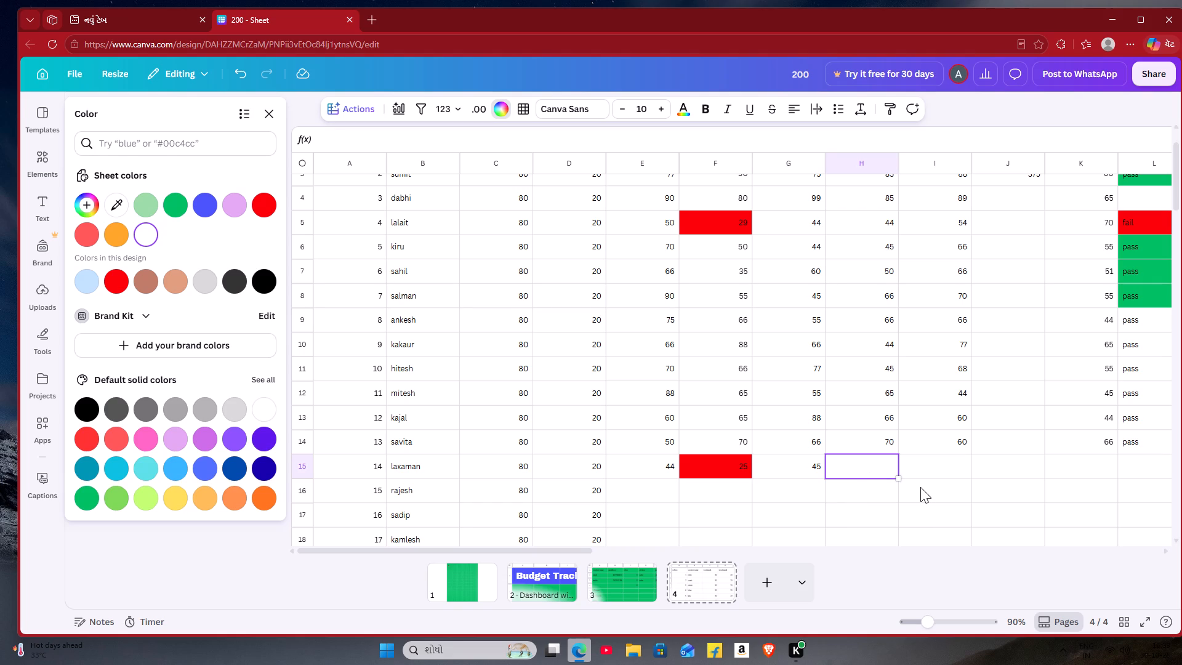
pyautogui.click(856, 477)
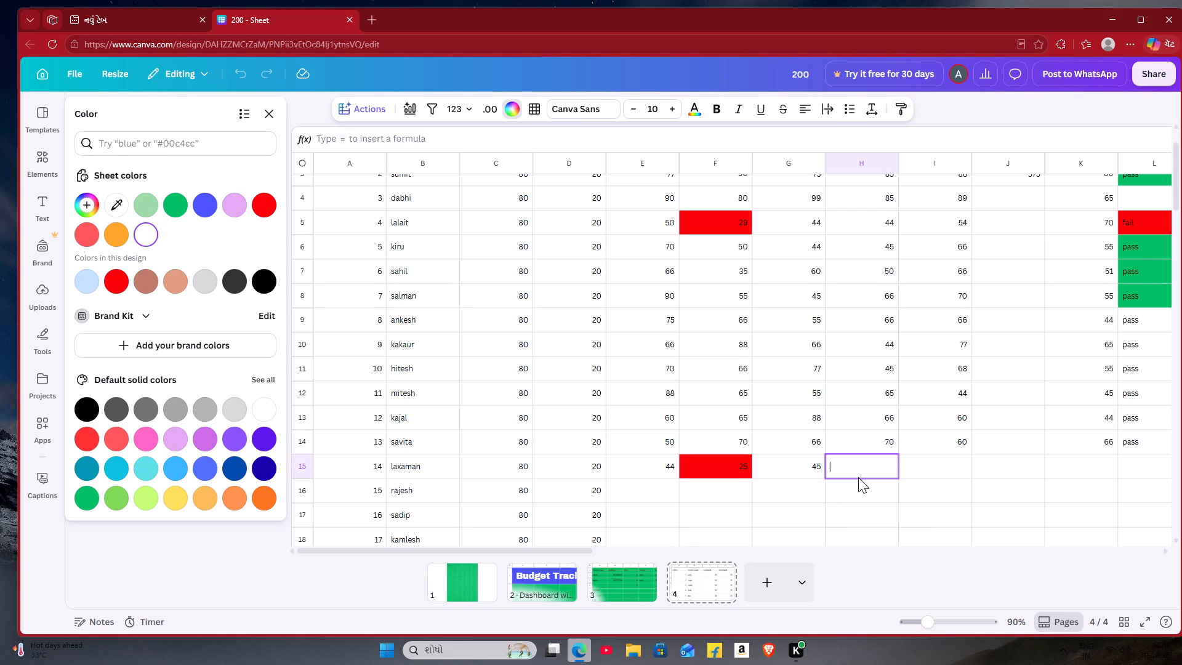
pyautogui.write('33')
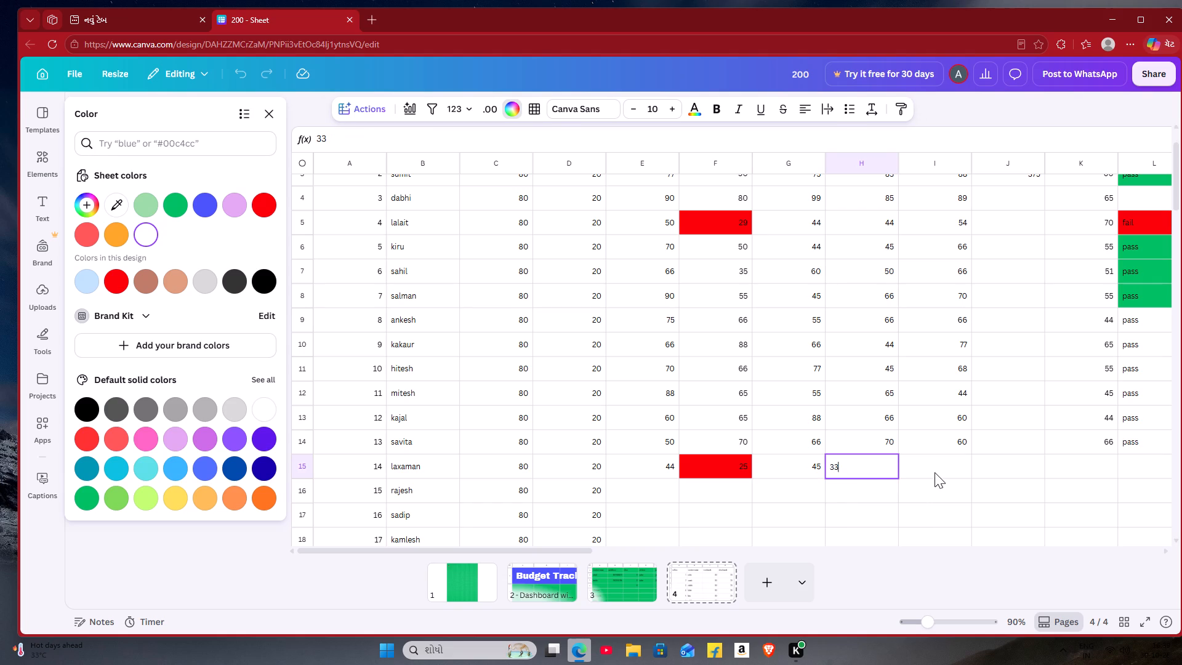
pyautogui.click(935, 472)
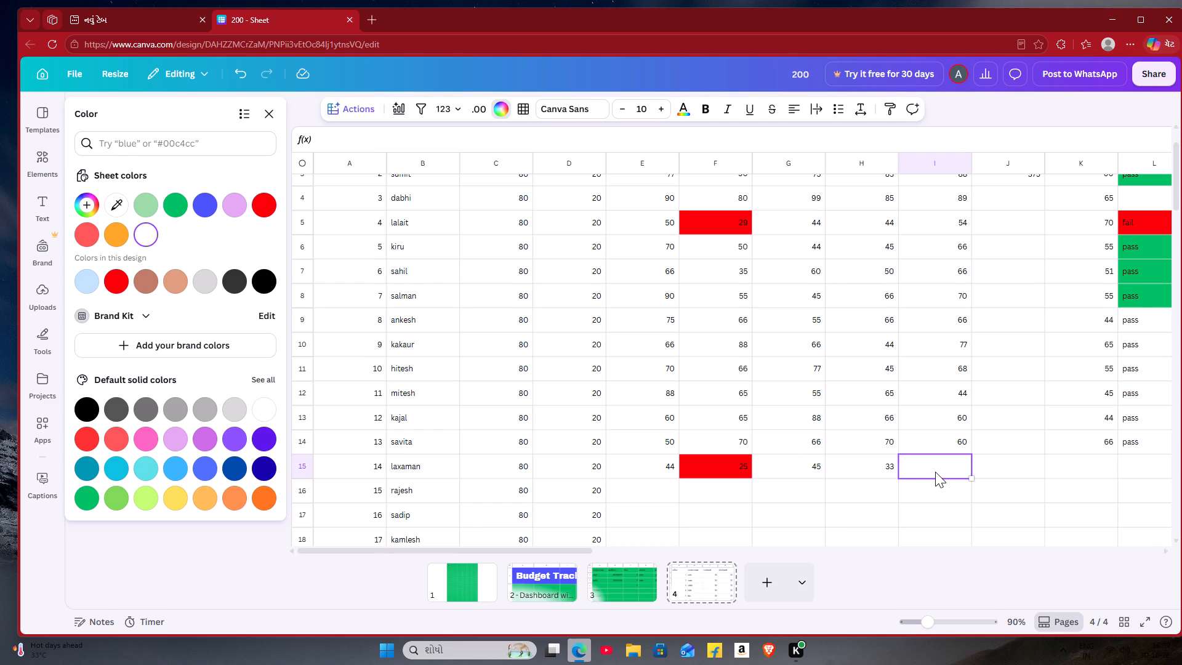
pyautogui.write('45')
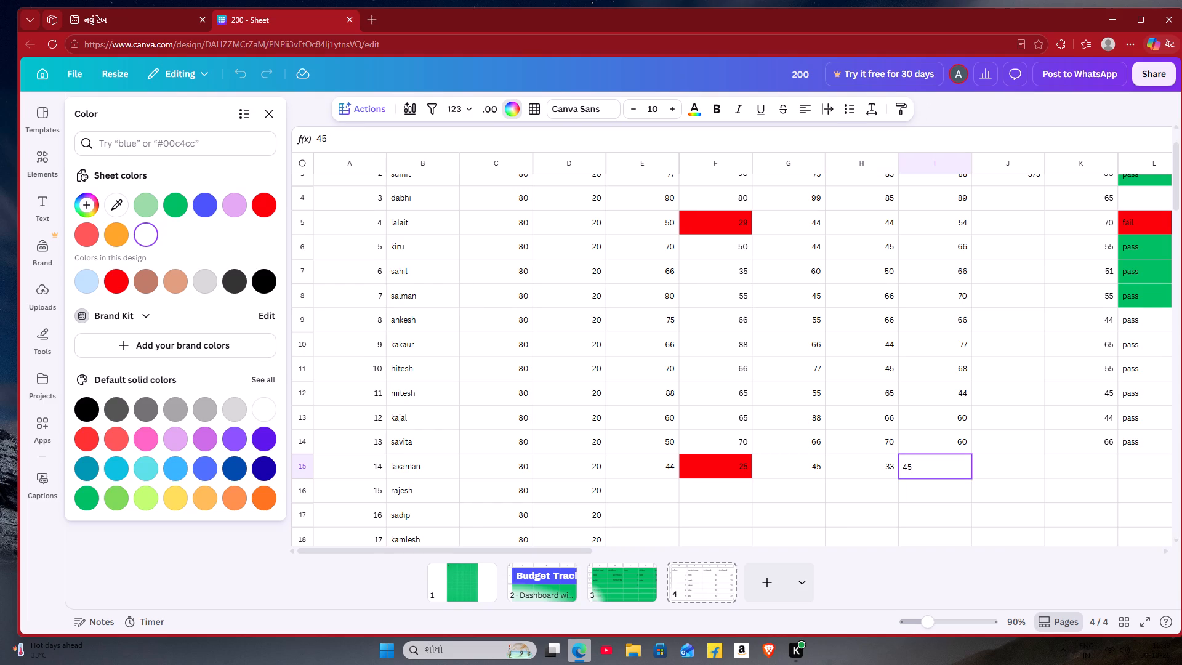
# Set laxaman's percentage to 30 in row 15 and try to enter pass as the pass/fail result.
pyautogui.doubleClick(1099, 471)
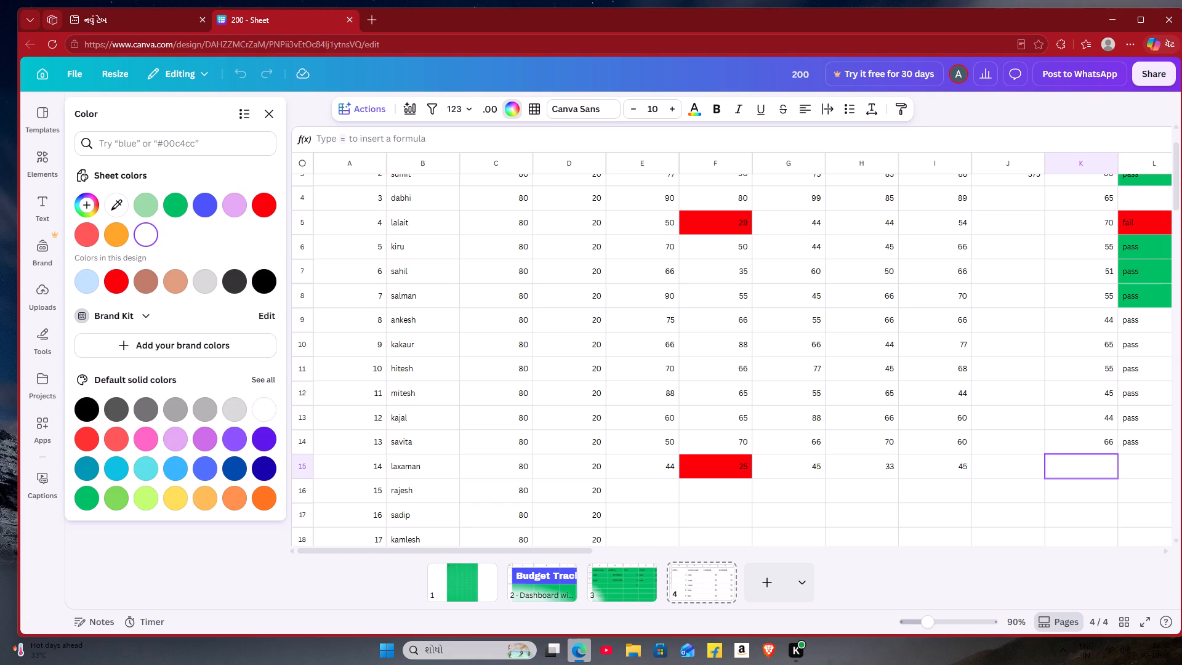
pyautogui.press('3')
pyautogui.press('0')
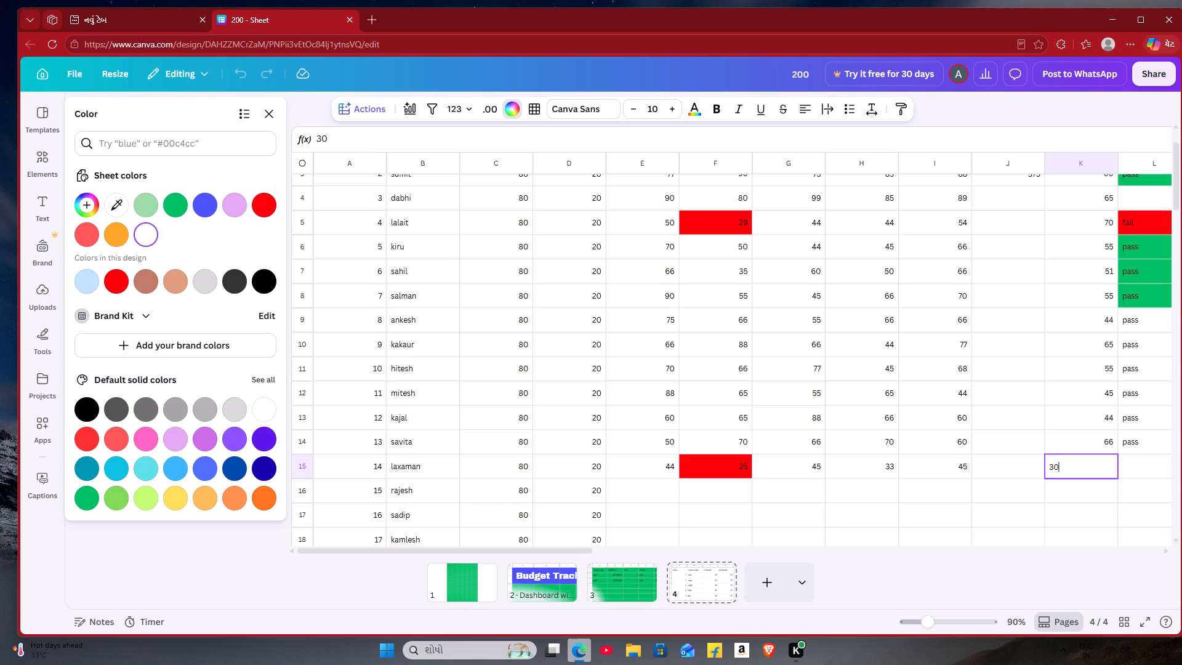
pyautogui.click(1148, 472)
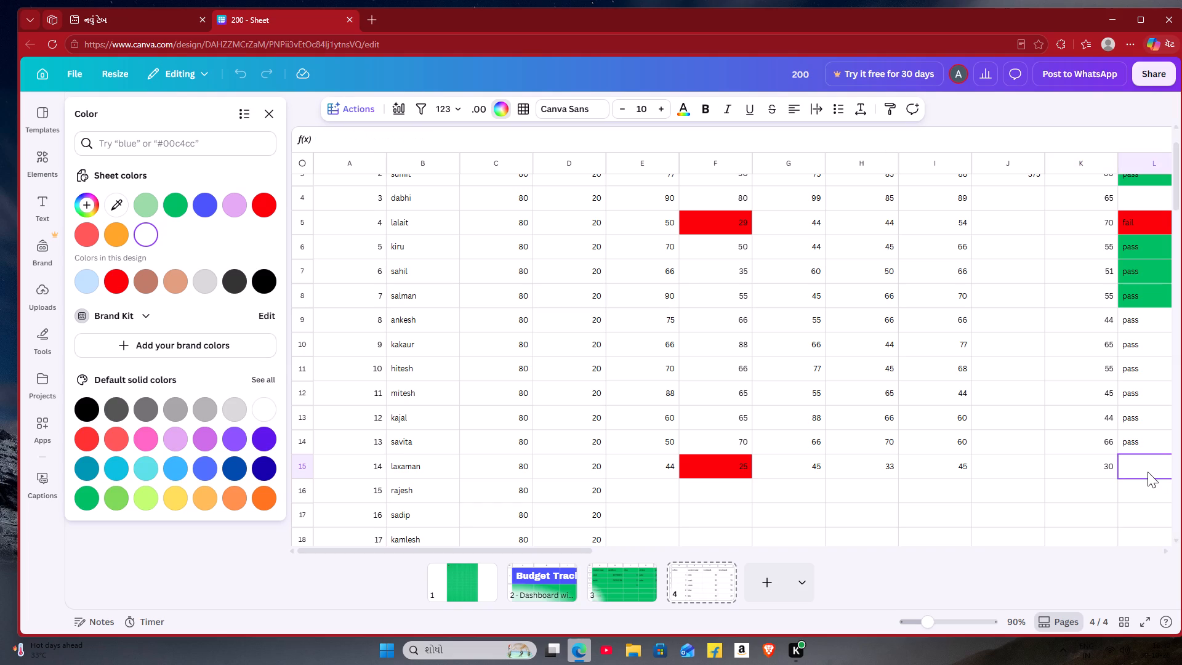
pyautogui.write('pass')
# Enter 66 as rajesh's gujarati mark in row 16.
pyautogui.click(653, 492)
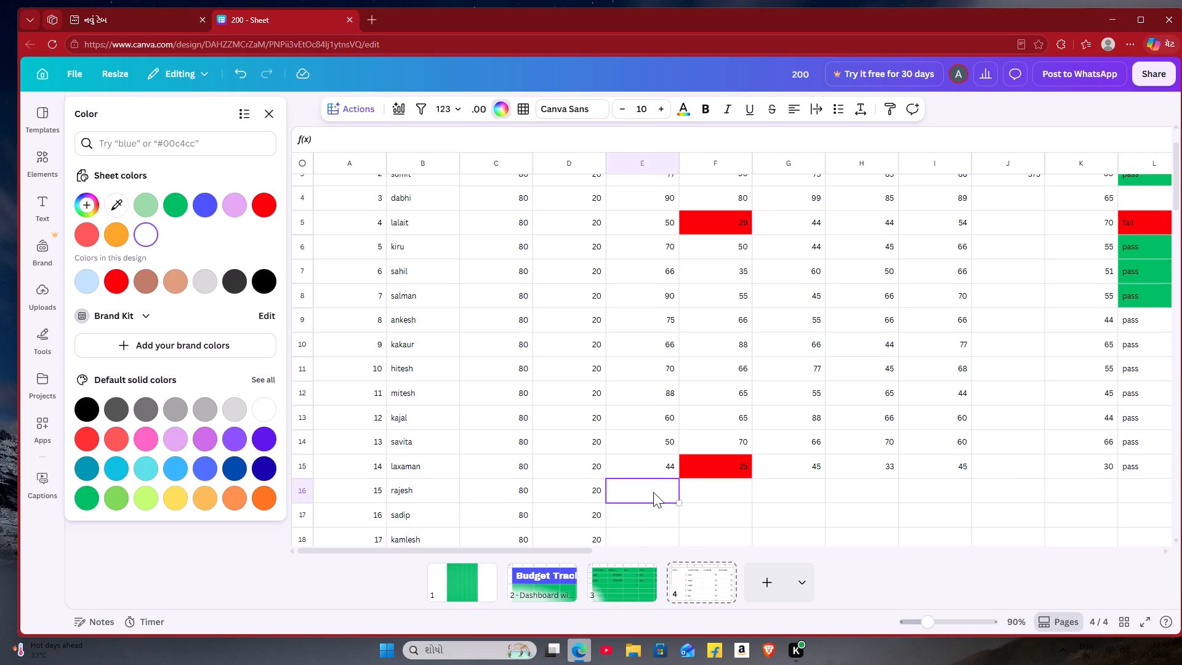
pyautogui.click(653, 492)
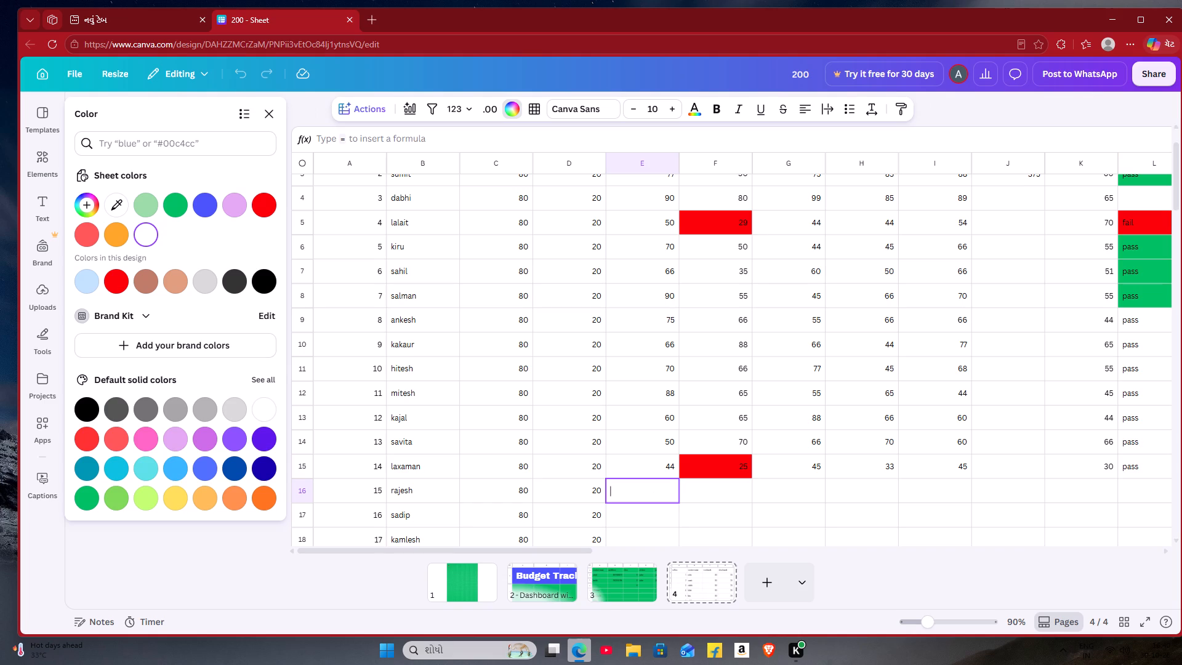
pyautogui.doubleClick(653, 492)
pyautogui.write('30')
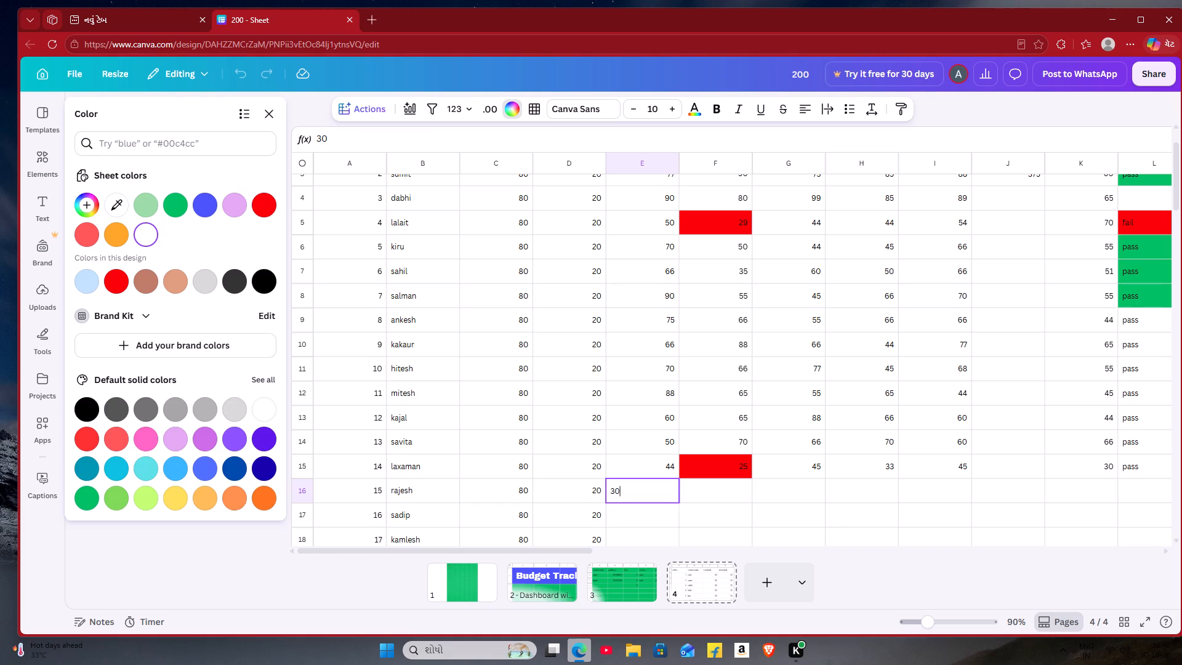
pyautogui.press('BackSpace')
pyautogui.press('BackSpace')
pyautogui.press('BackSpace')
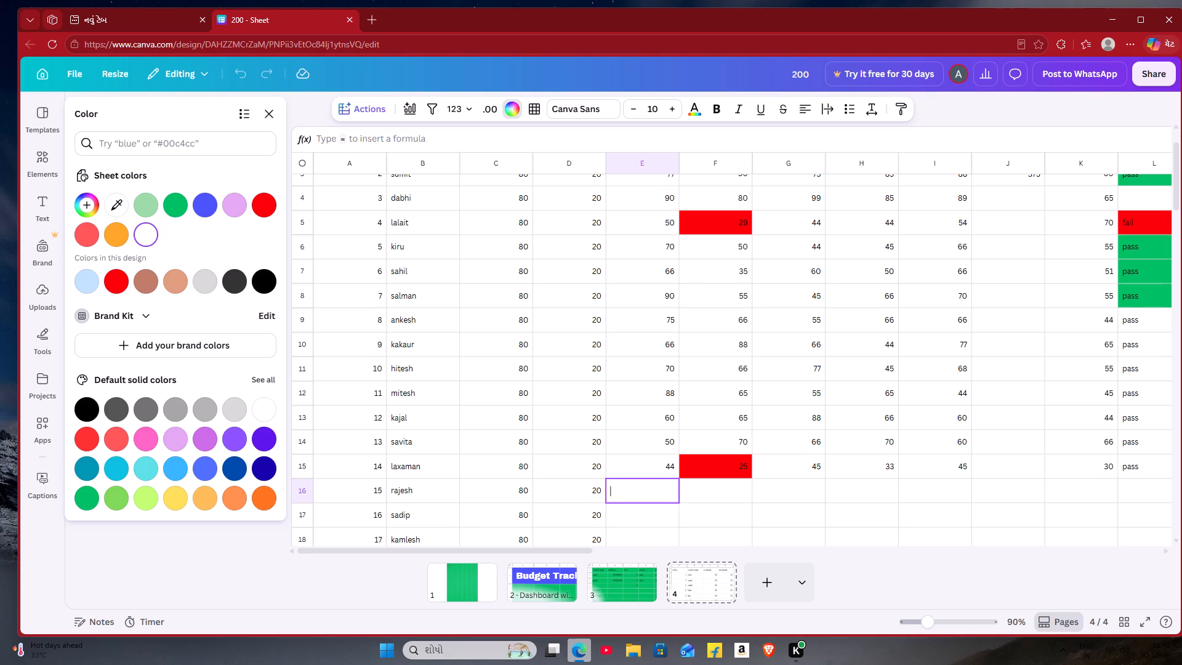
pyautogui.press('2')
pyautogui.press('BackSpace')
pyautogui.press('BackSpace')
pyautogui.press('BackSpace')
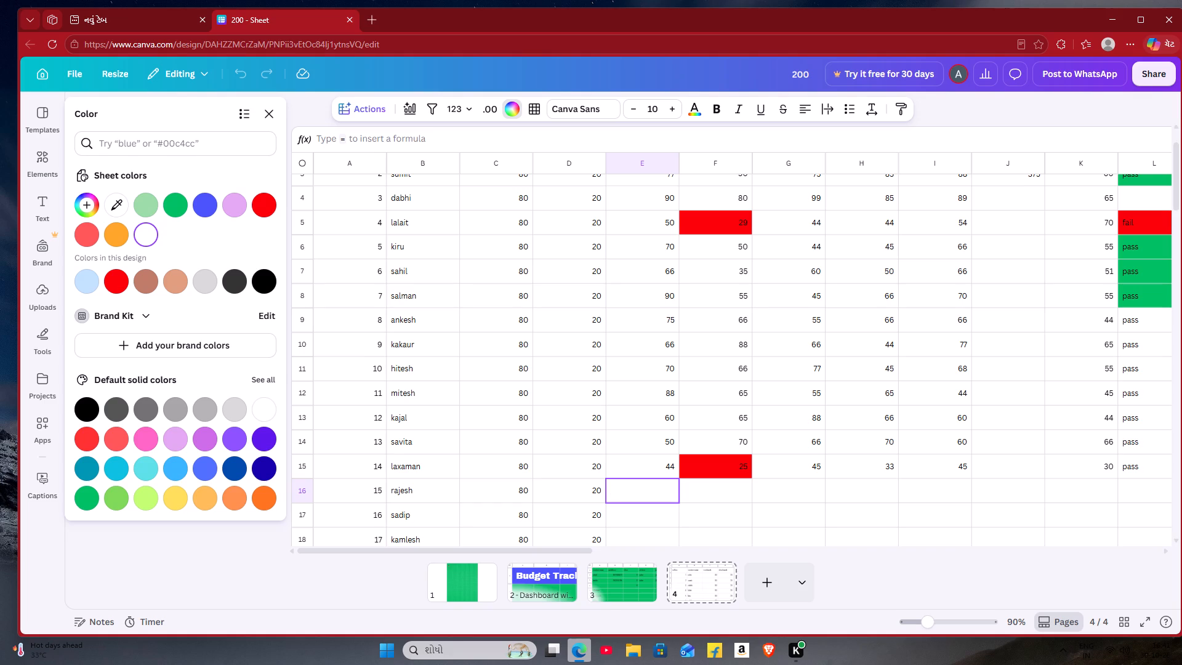
pyautogui.write('66')
# Enter rajesh's english mark 70 and history mark 66 in row 16.
pyautogui.click(743, 492)
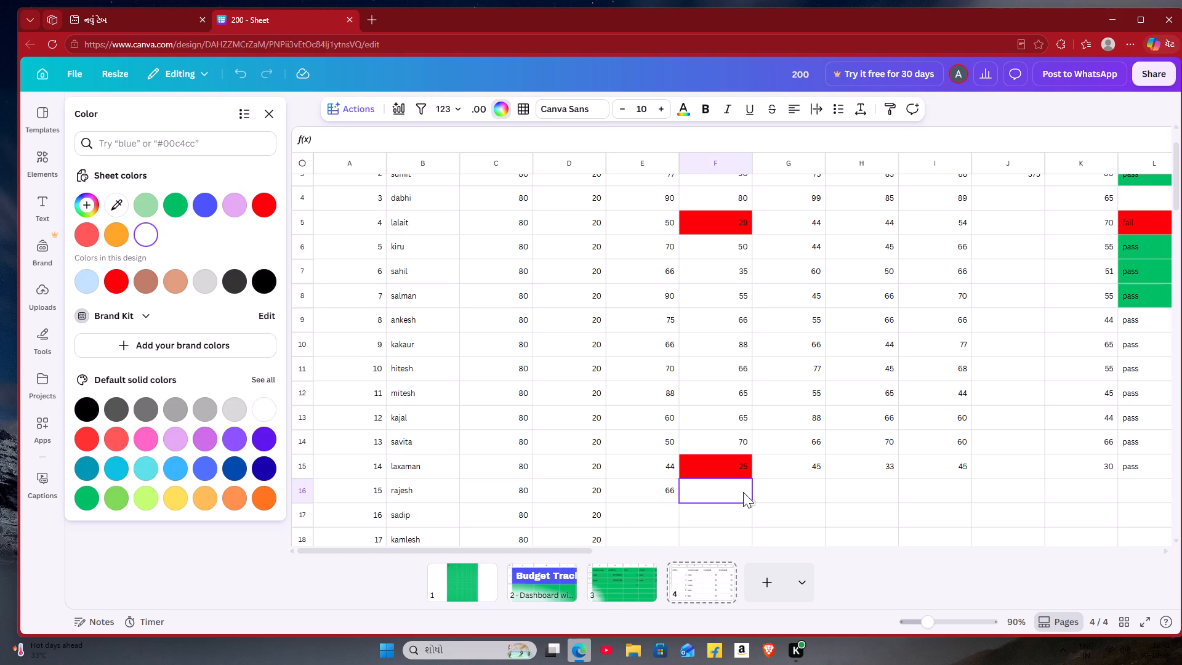
pyautogui.write('66')
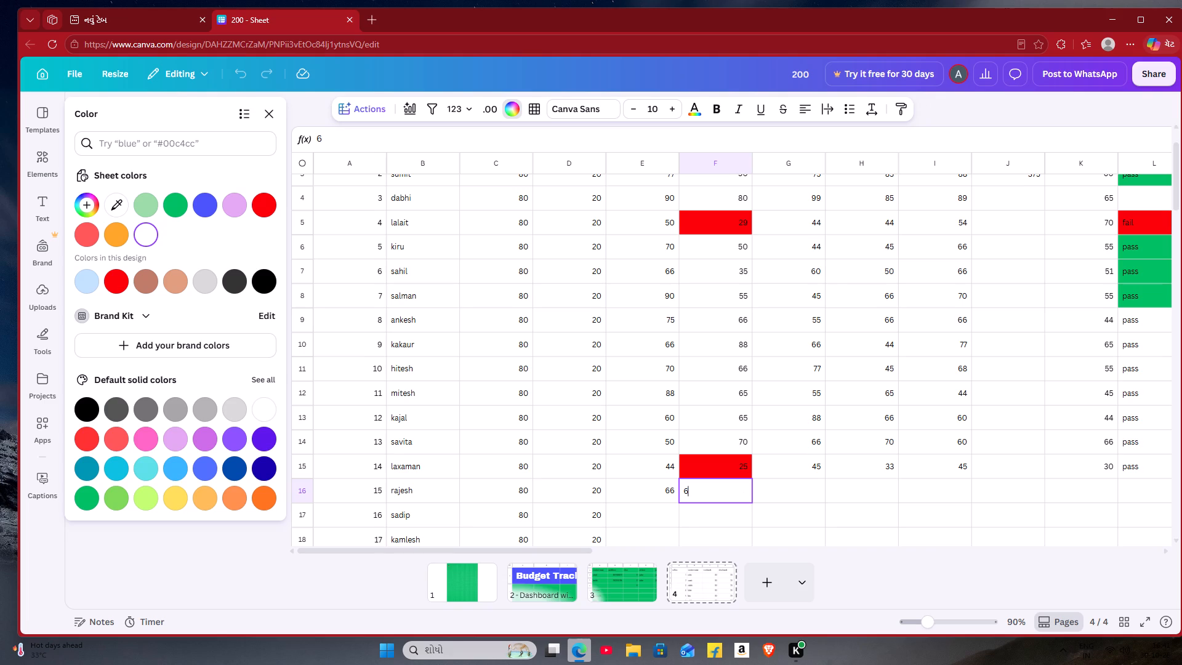
pyautogui.press('BackSpace')
pyautogui.press('BackSpace')
pyautogui.press('BackSpace')
pyautogui.write('70')
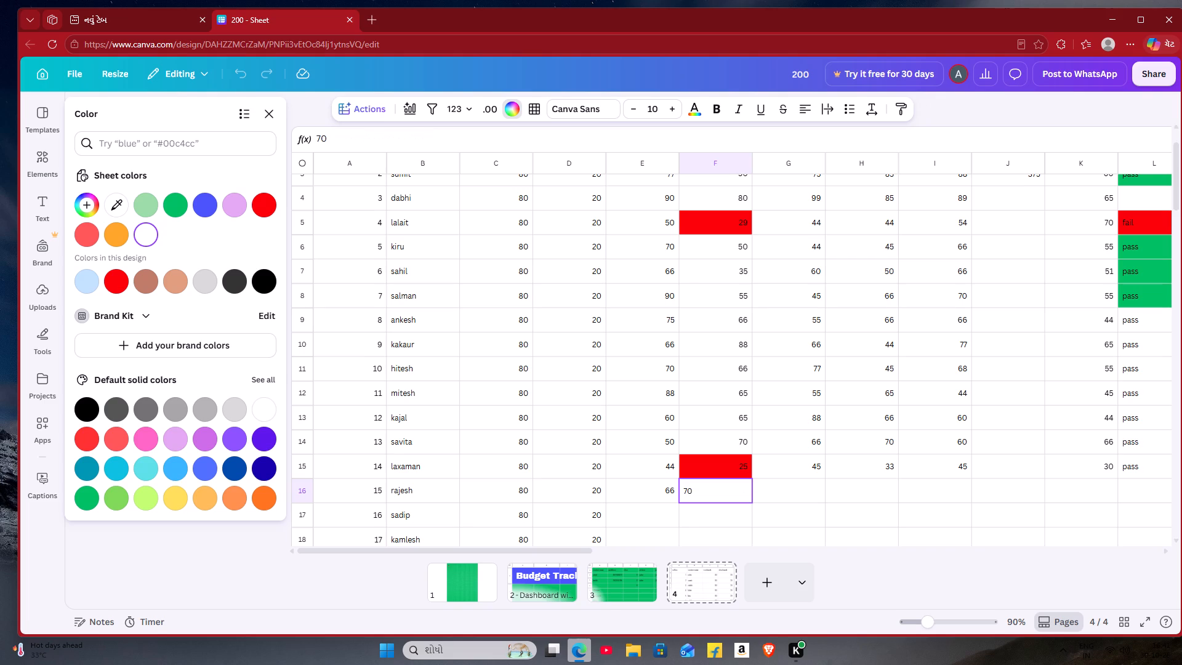
pyautogui.click(776, 495)
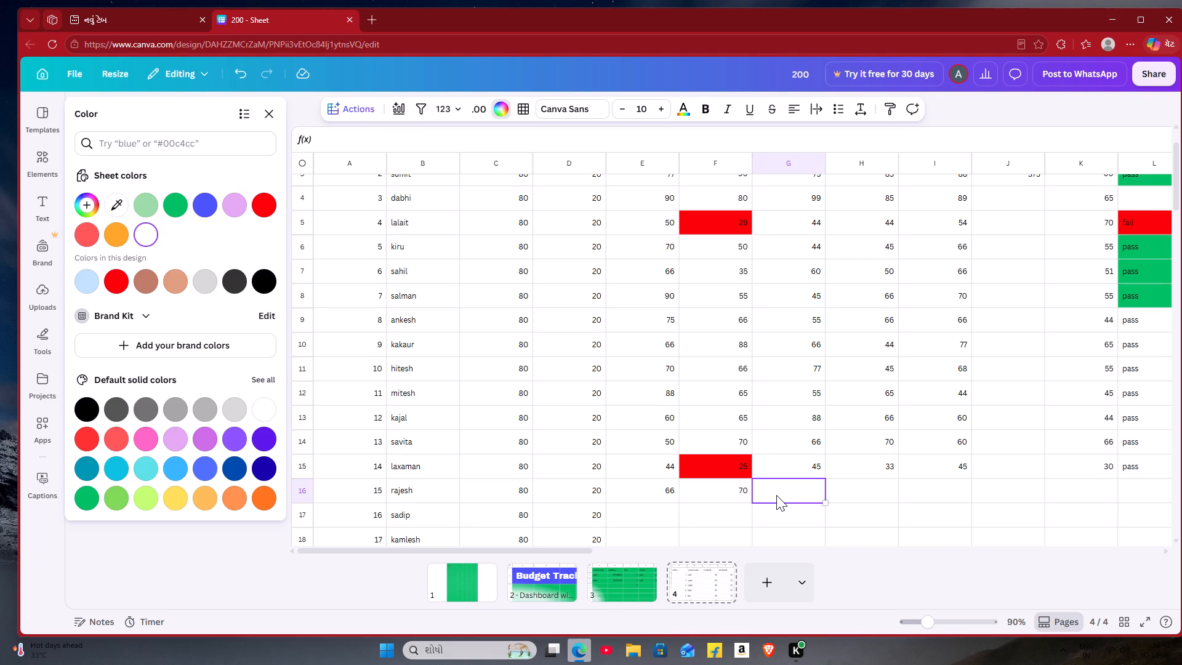
pyautogui.doubleClick(777, 493)
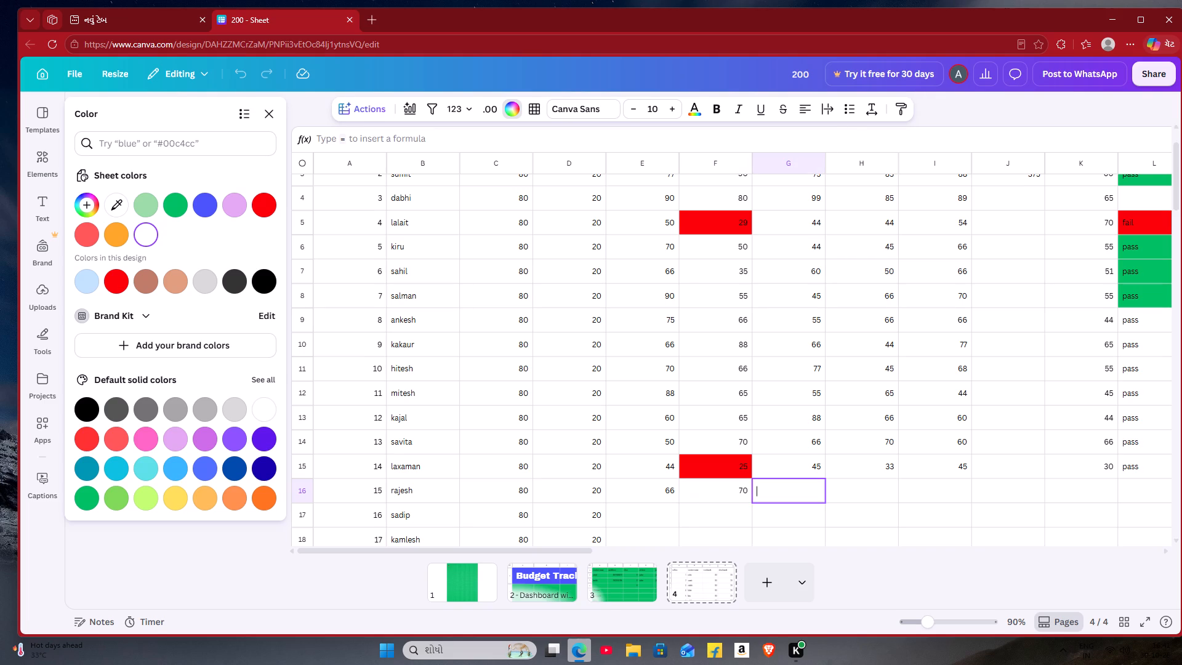
pyautogui.write('66')
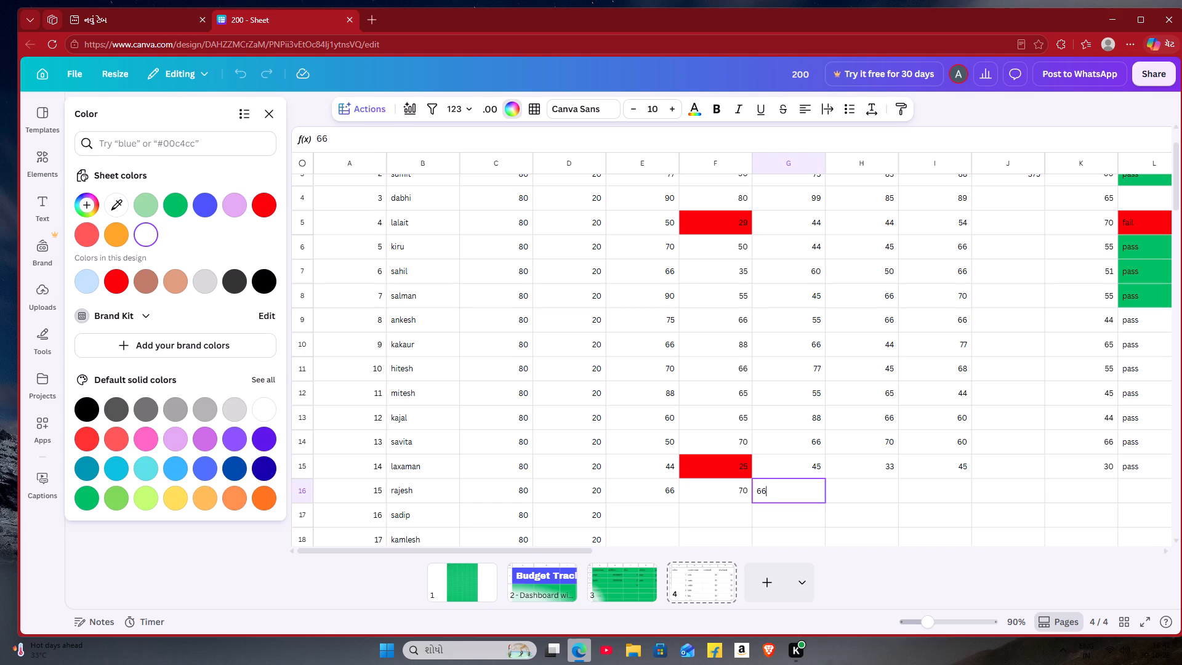
# Enter rajesh's manovigan mark 88 and sankut mark 55 in row 16.
pyautogui.doubleClick(845, 486)
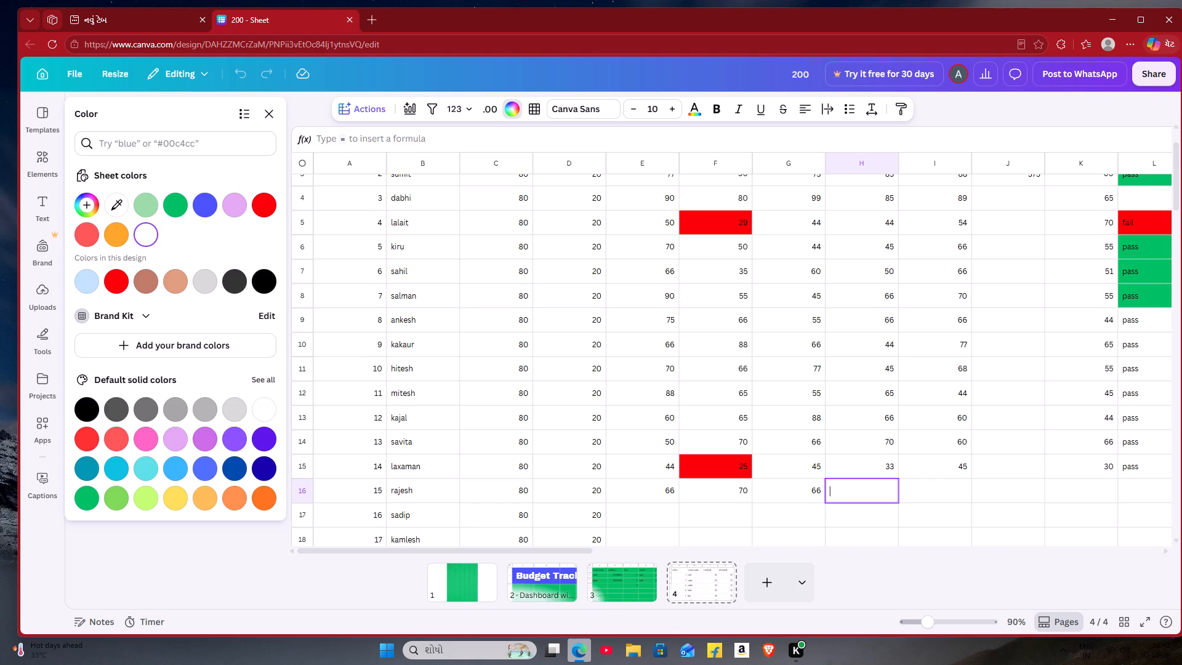
pyautogui.press('9')
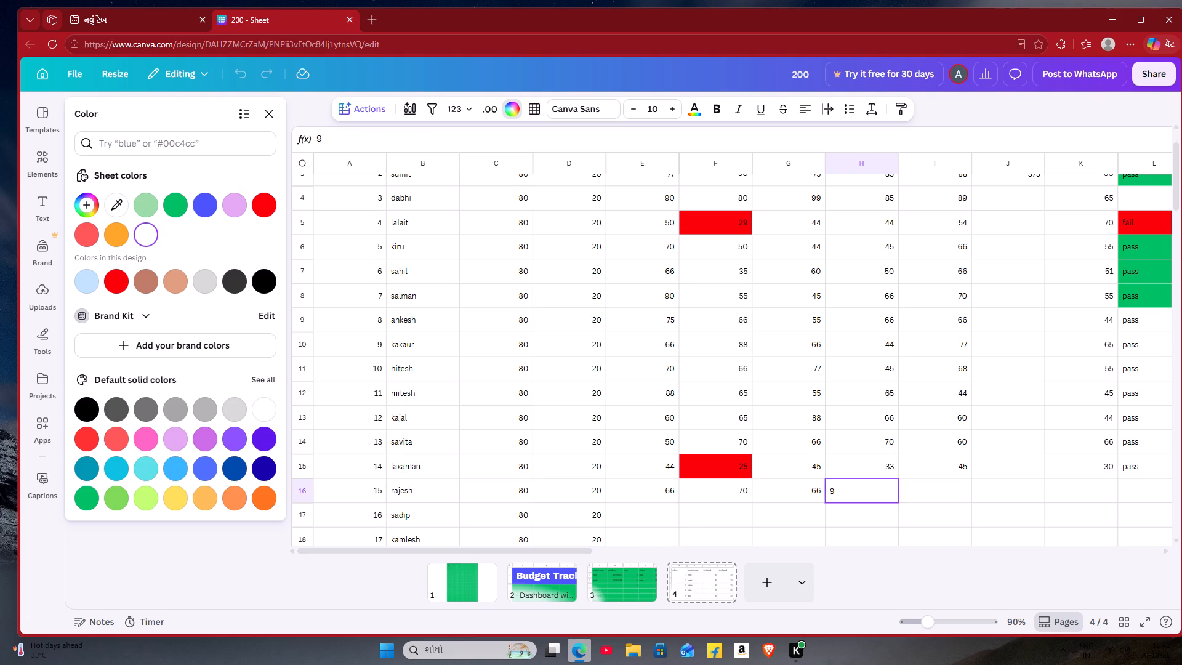
pyautogui.press('BackSpace')
pyautogui.write('88')
pyautogui.scroll(2, 845, 486)
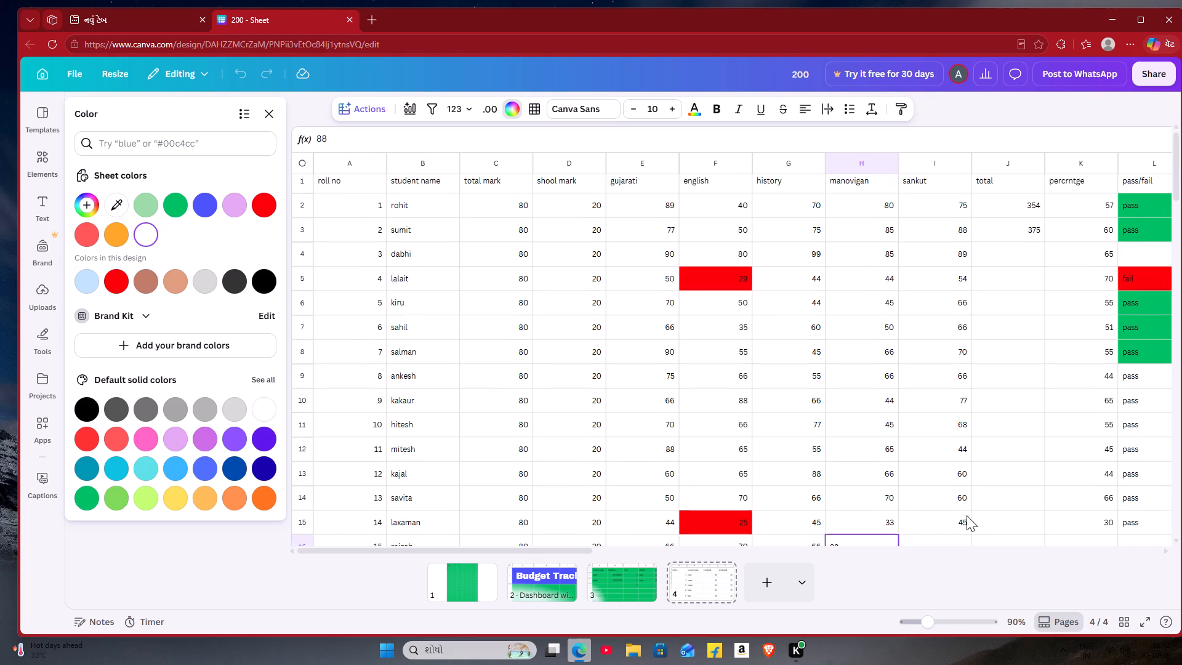
pyautogui.scroll(-2, 967, 515)
pyautogui.click(924, 421)
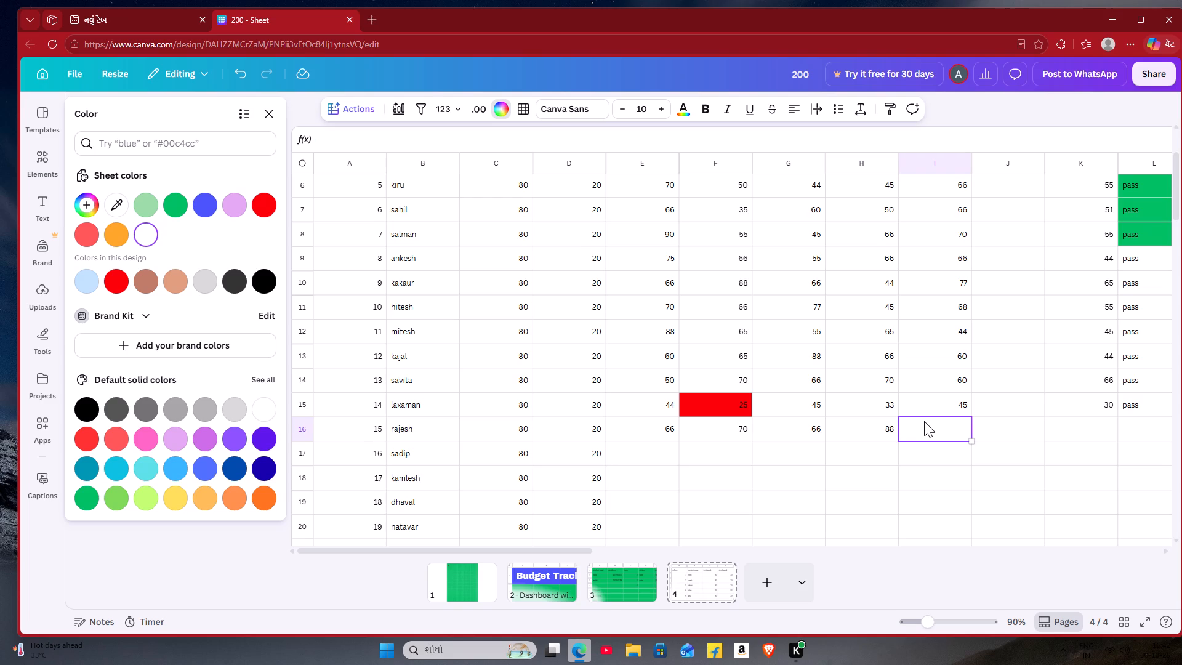
pyautogui.write('55')
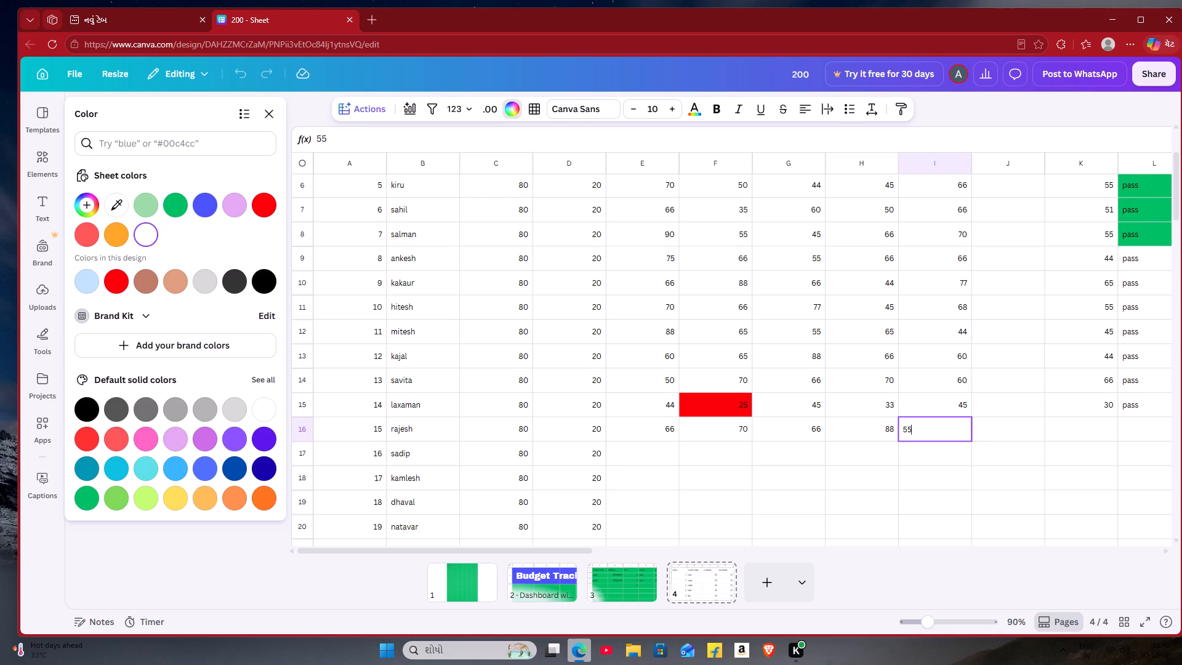
# Set rajesh's percentage to 44 and his result to pass in row 16, filling the result cell with the sheet's green.
pyautogui.click(1096, 434)
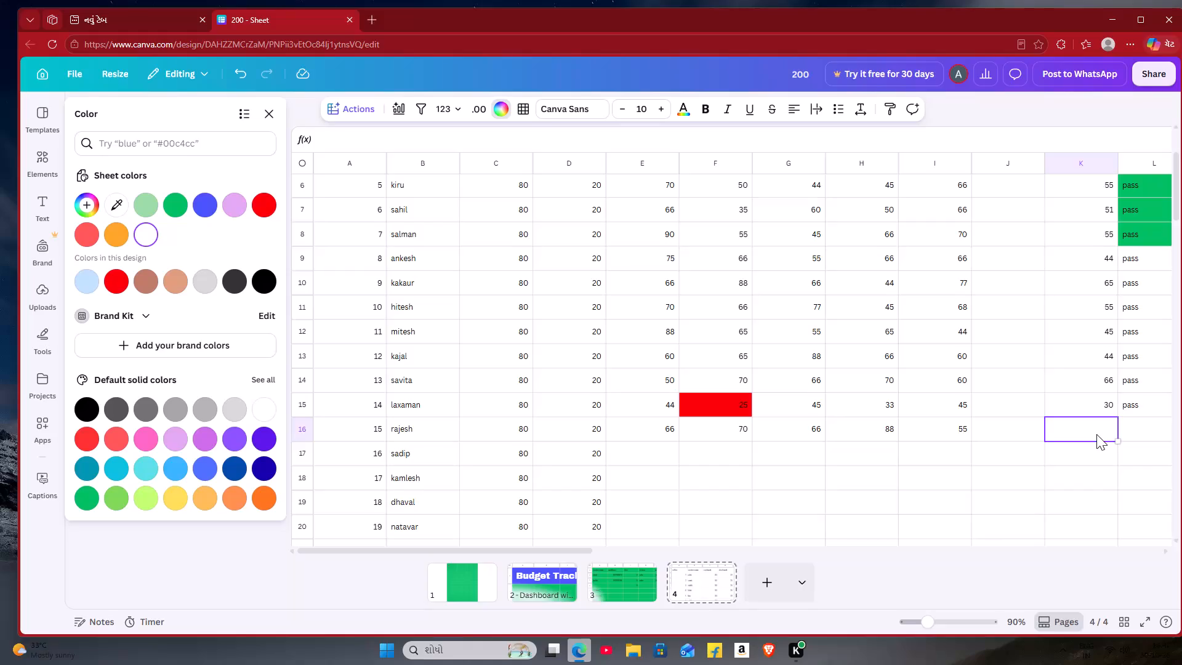
pyautogui.write('44')
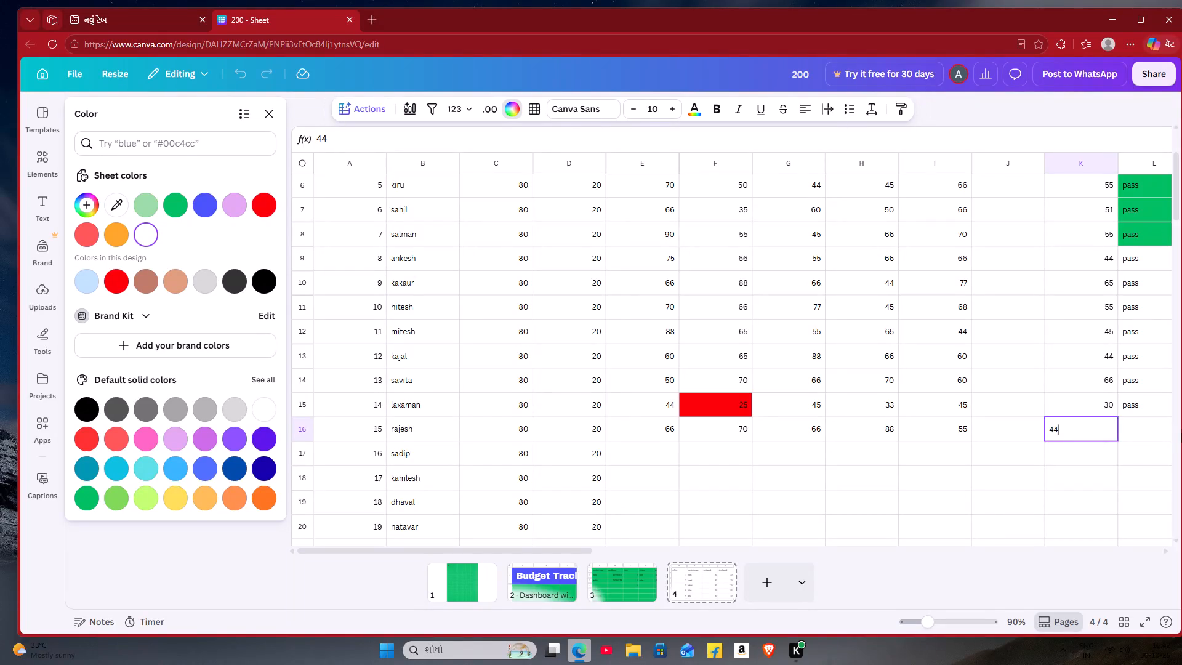
pyautogui.click(1126, 430)
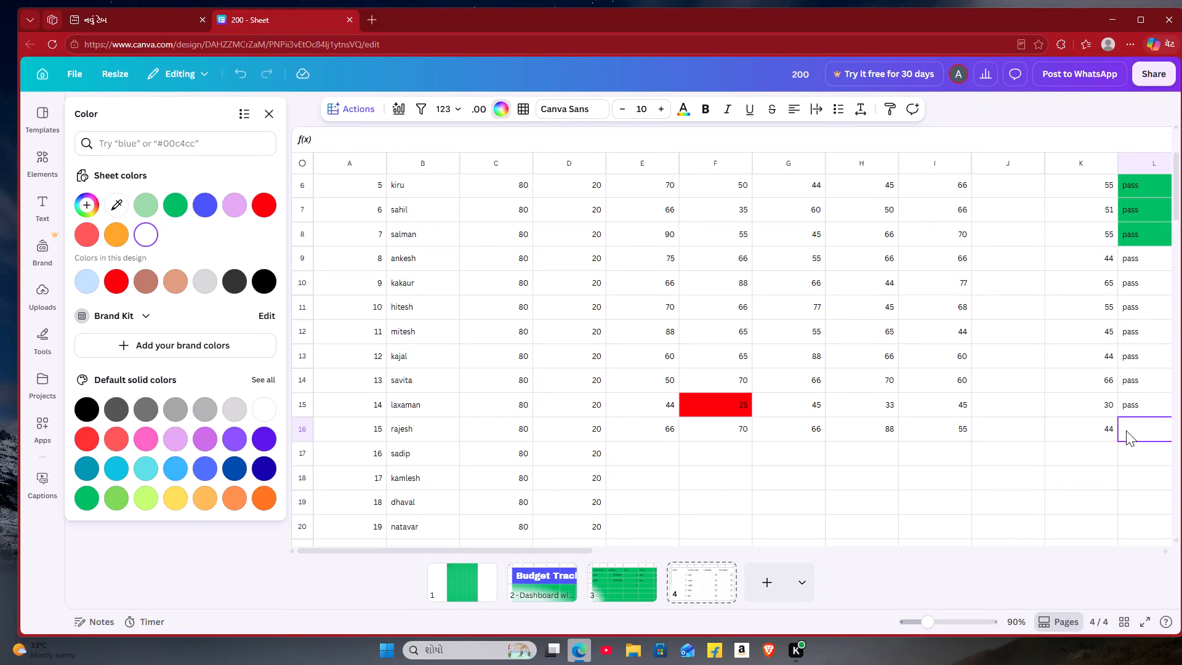
pyautogui.write('pas')
pyautogui.press('s')
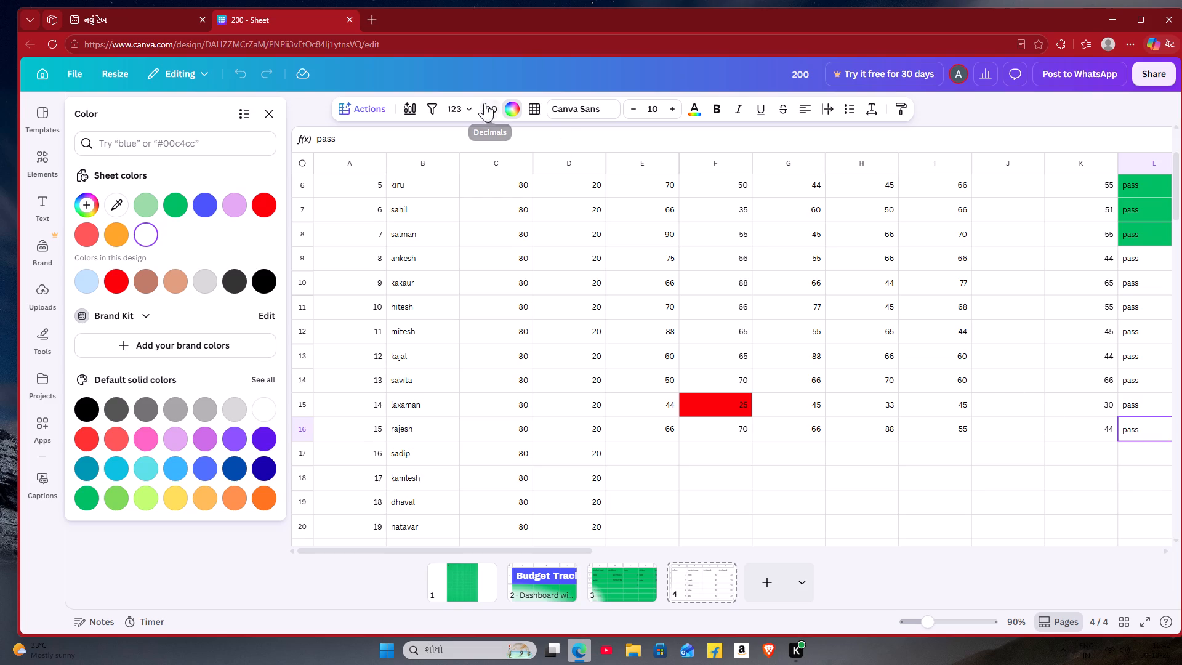
pyautogui.click(175, 206)
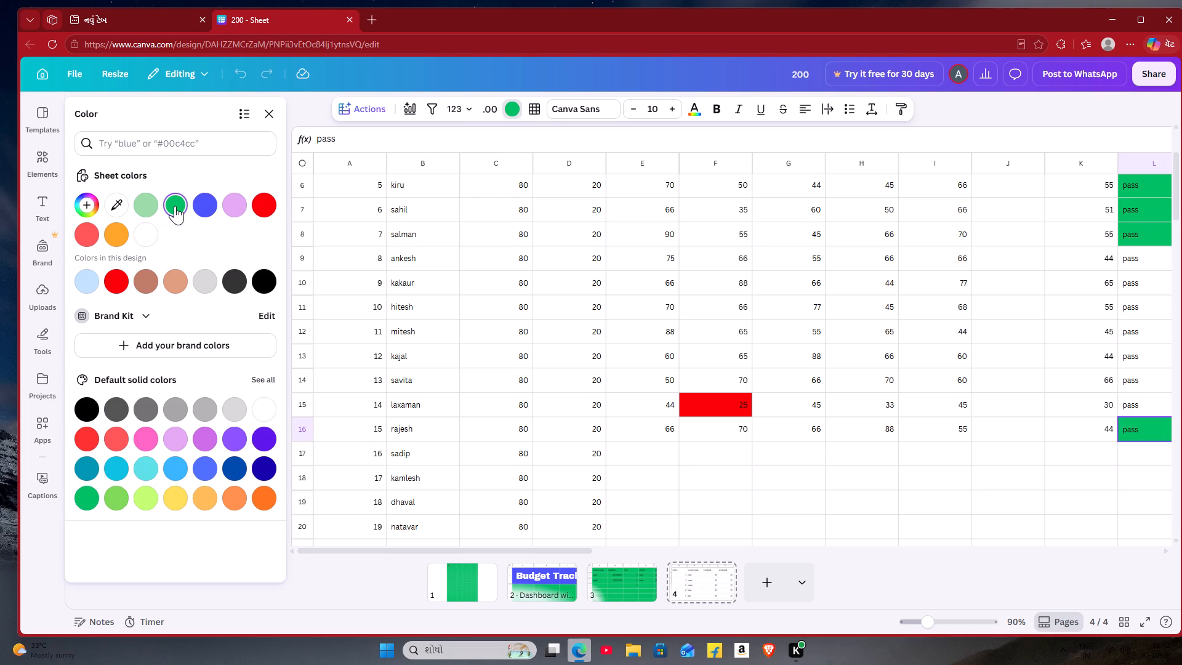
# Move the cell block J9:L15 one row up and one column over, placing it at K8:M14.
pyautogui.moveTo(1119, 255); pyautogui.dragTo(1138, 403)
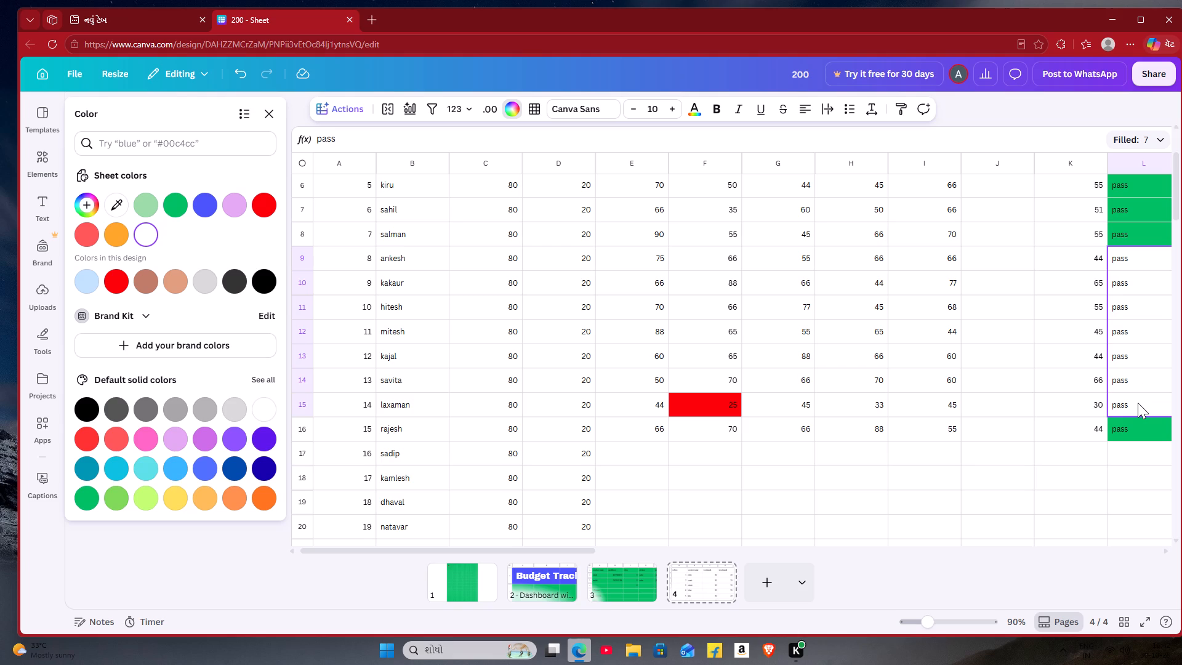
pyautogui.moveTo(1111, 413); pyautogui.dragTo(1114, 395)
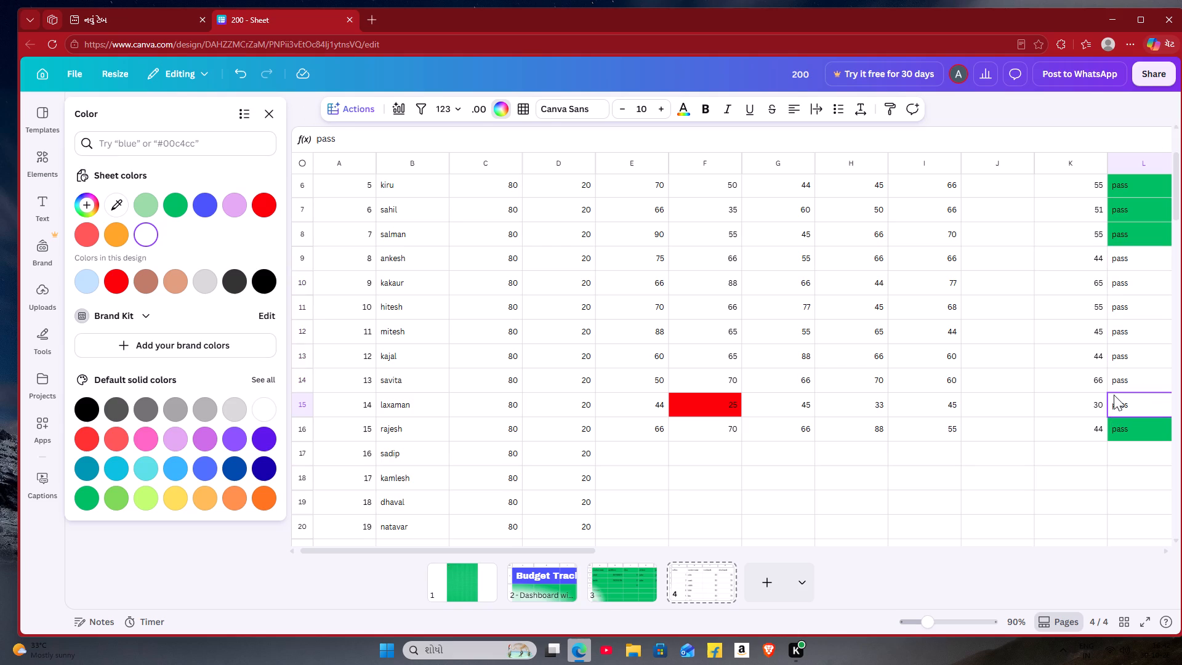
pyautogui.moveTo(1114, 395); pyautogui.dragTo(1111, 264)
pyautogui.click(1111, 264)
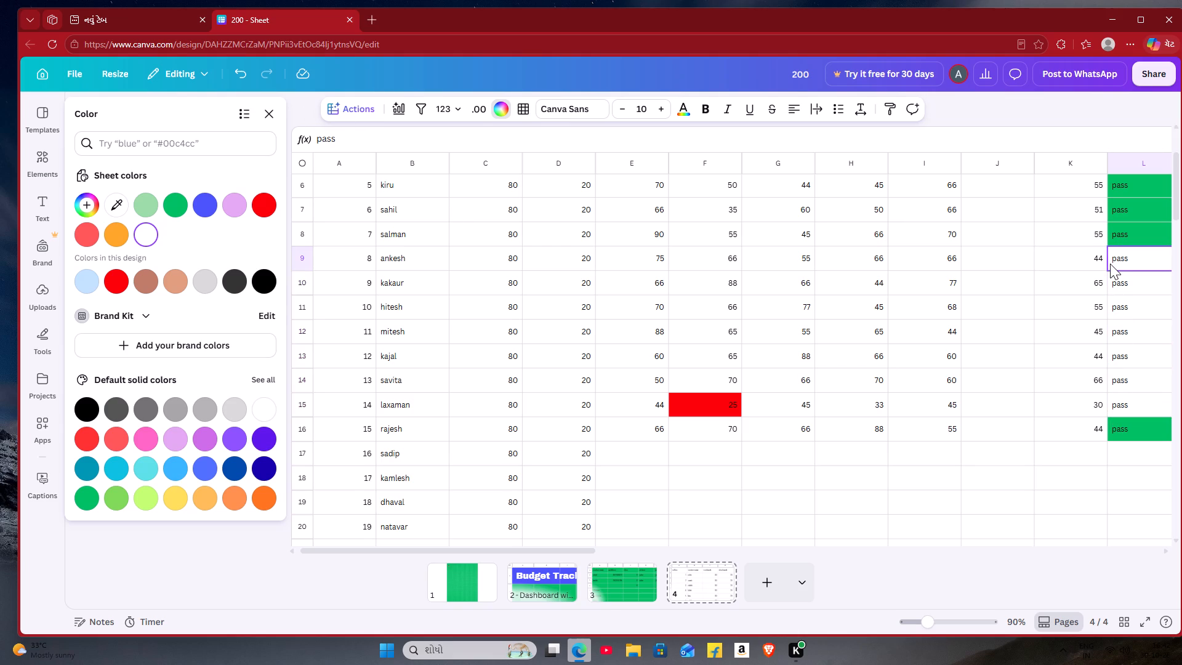
pyautogui.moveTo(1110, 264); pyautogui.dragTo(1107, 397)
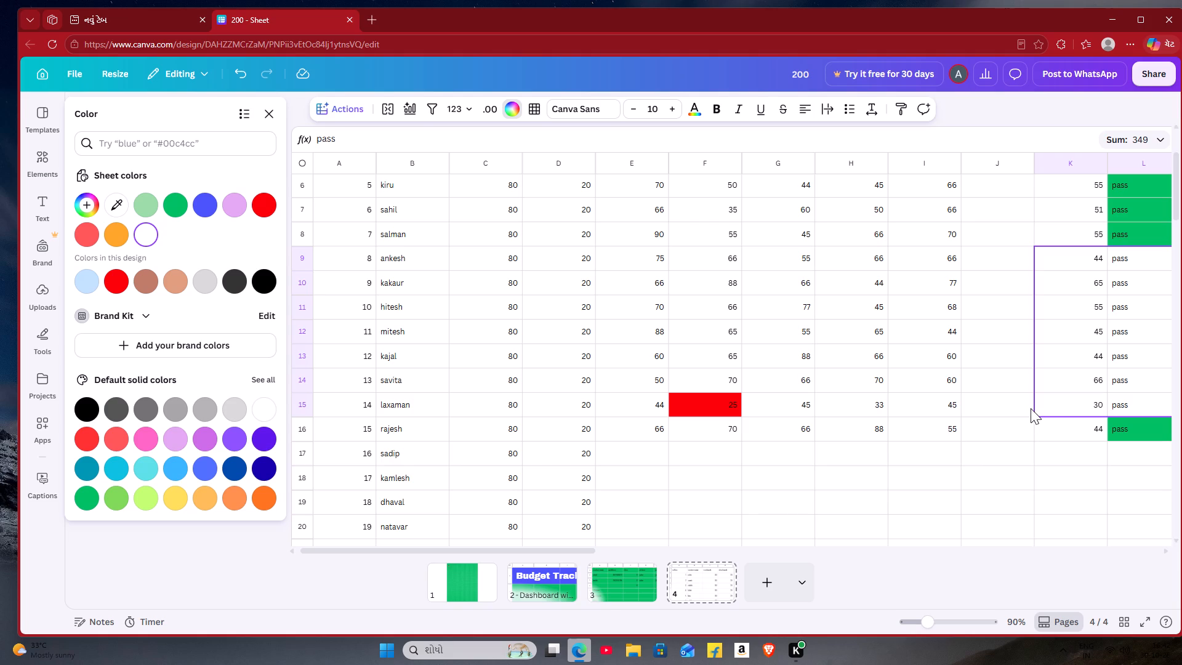
pyautogui.moveTo(1031, 408); pyautogui.dragTo(1147, 255)
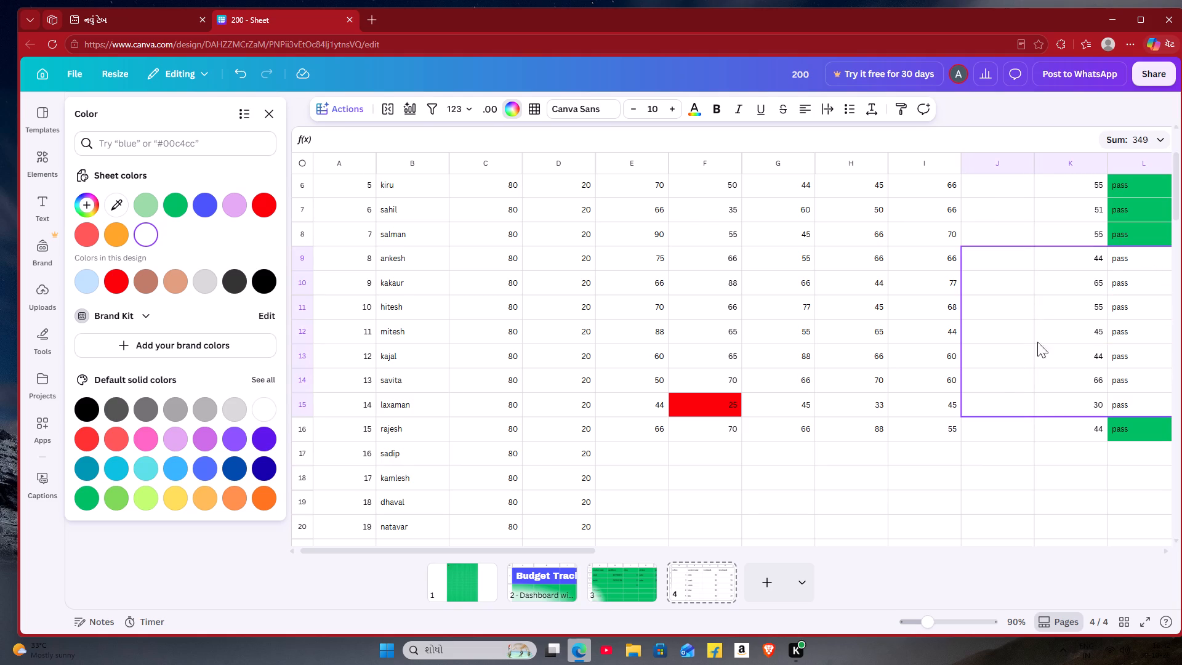
pyautogui.moveTo(959, 409); pyautogui.dragTo(1029, 400)
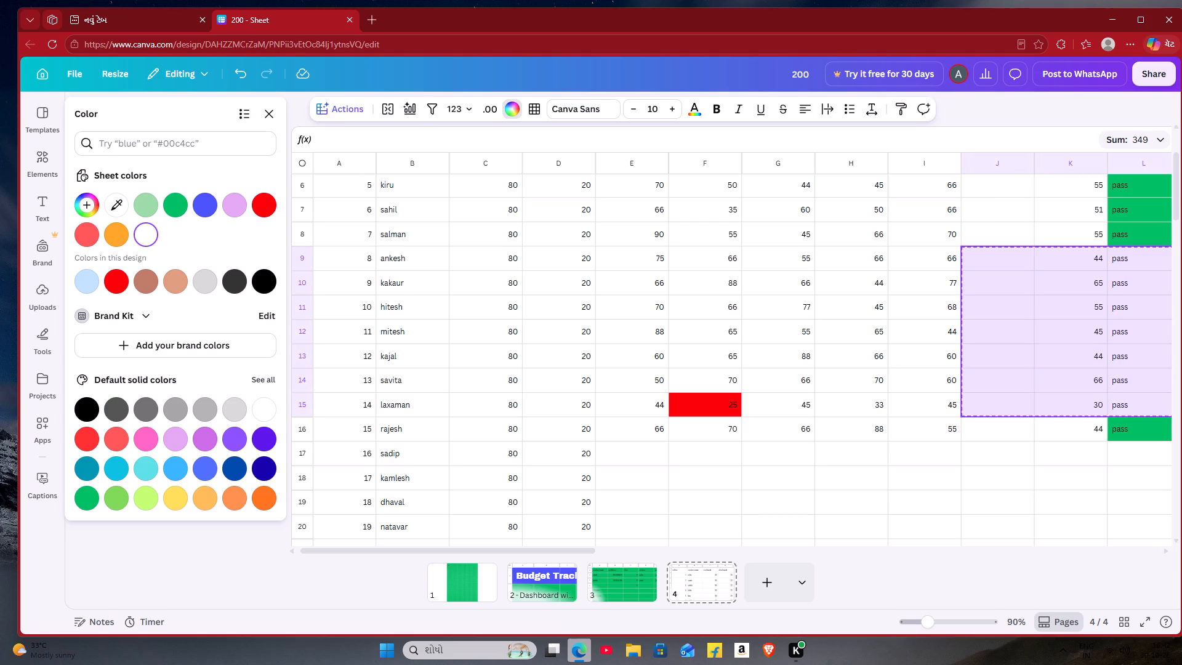
pyautogui.moveTo(1029, 400); pyautogui.dragTo(1048, 390)
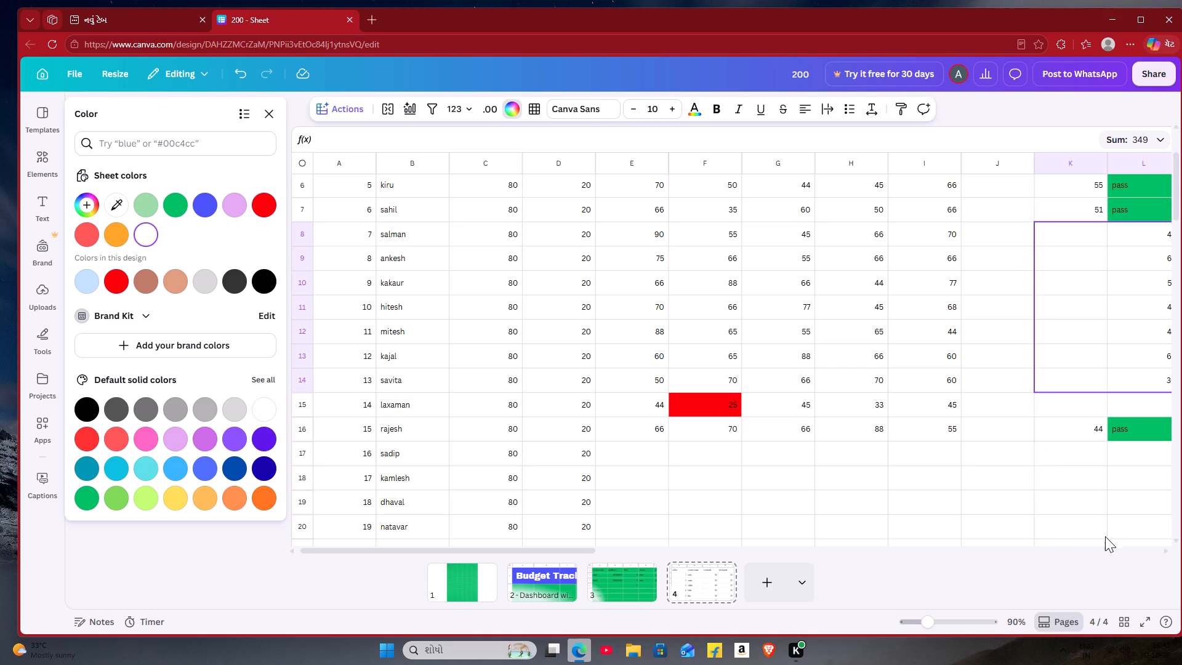
pyautogui.click(1123, 531)
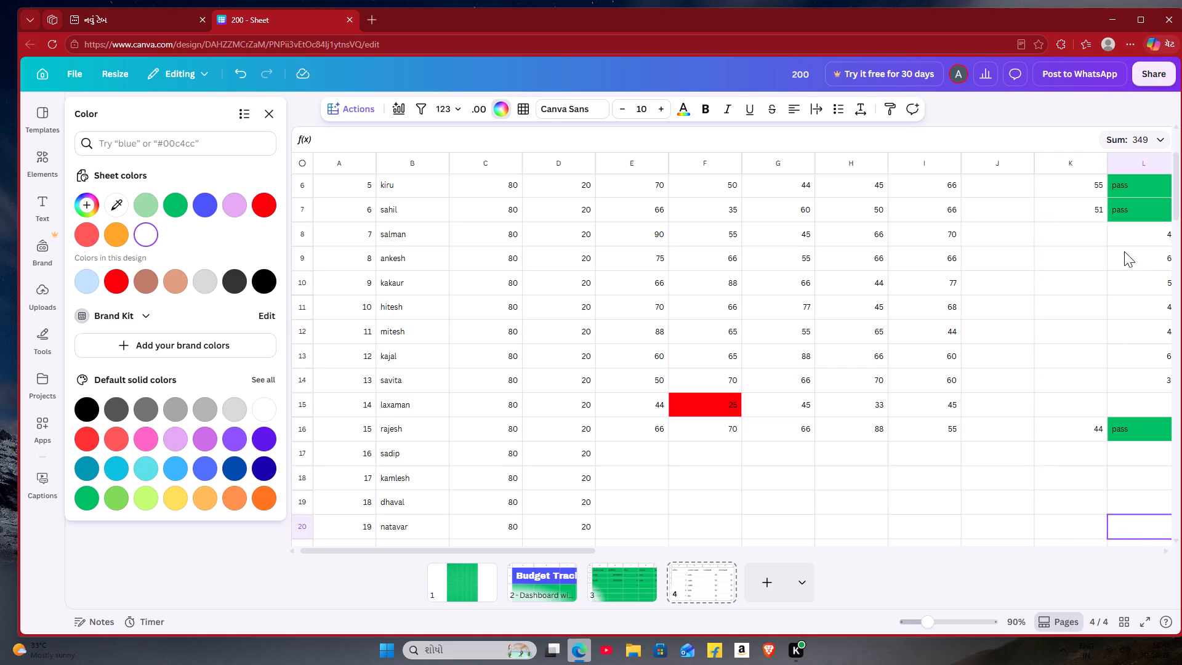
# Fill the pass/fail cells L9 to L15 with the sheet's green.
pyautogui.moveTo(1124, 251); pyautogui.dragTo(1130, 394)
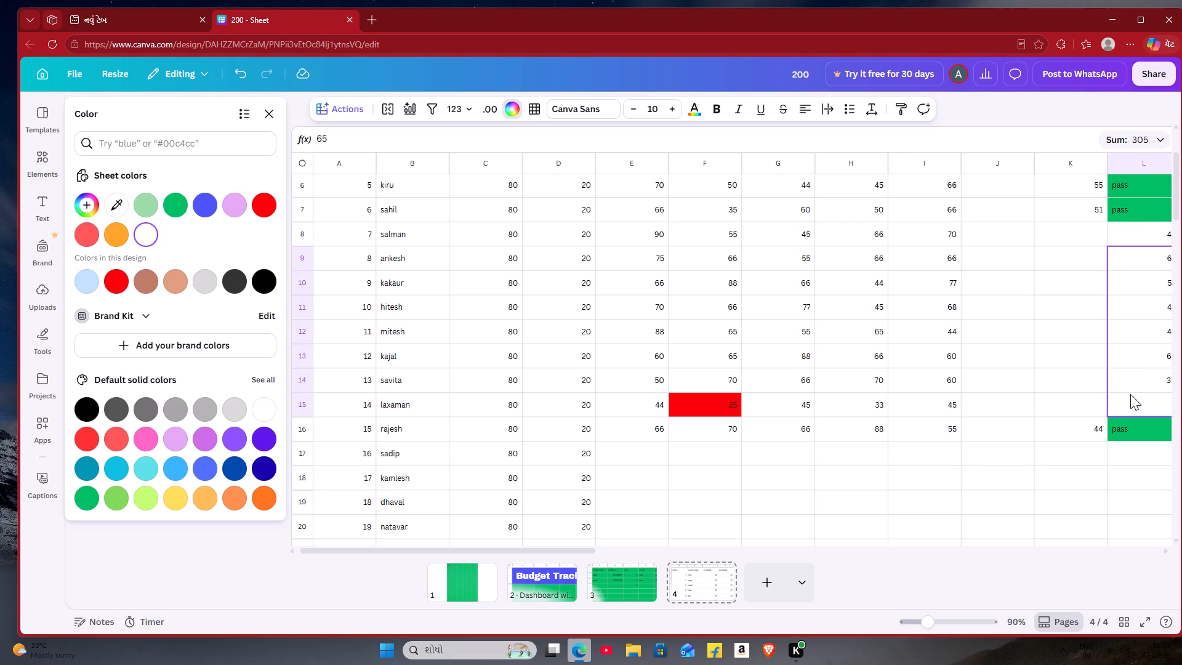
pyautogui.click(173, 206)
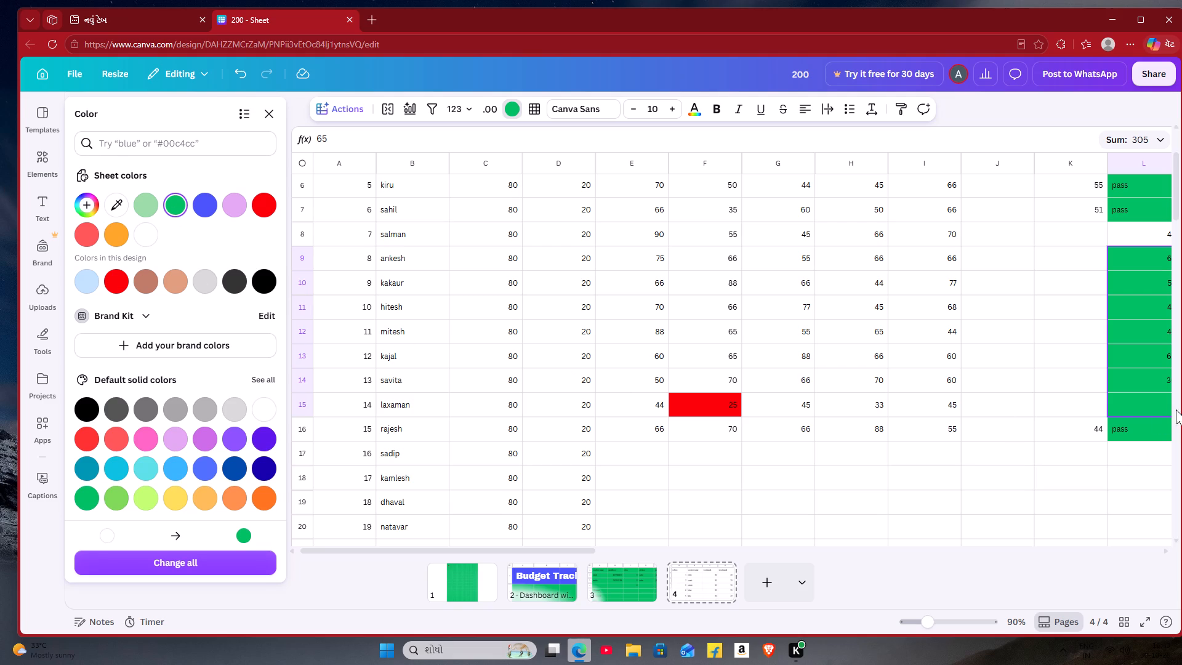
# Fill laxaman's pass/fail cell in row 15 with Vivid red #fd0008 and close the colour settings.
pyautogui.click(1148, 408)
pyautogui.click(1148, 408)
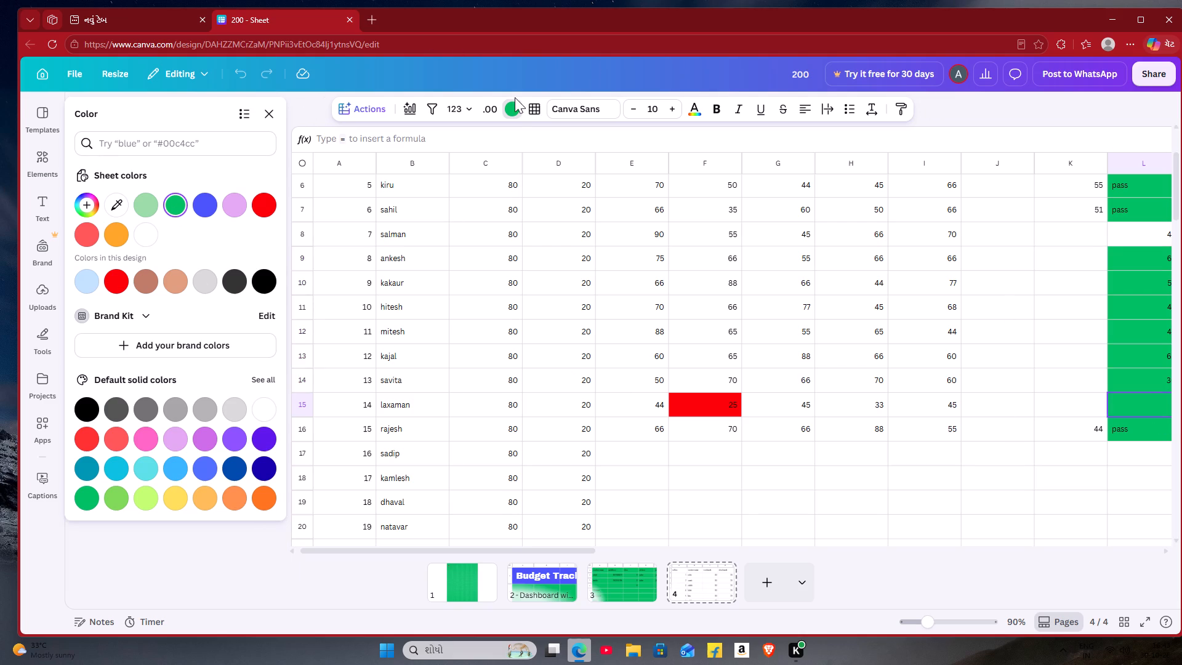
pyautogui.click(267, 204)
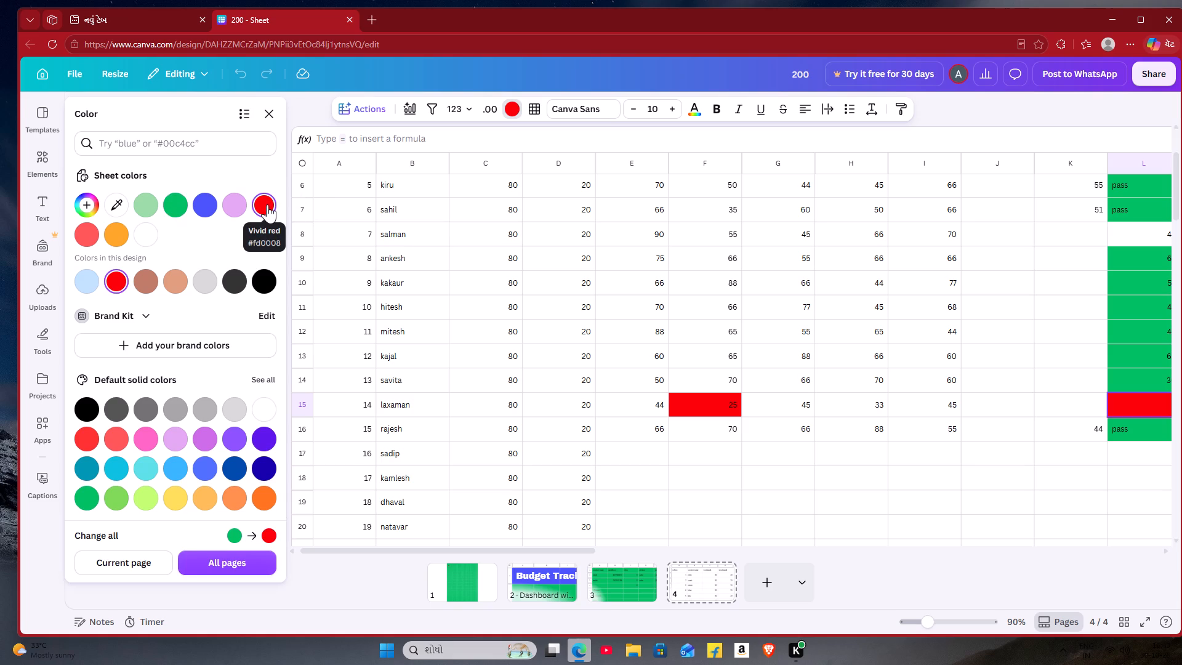
pyautogui.scroll(1, 272, 207)
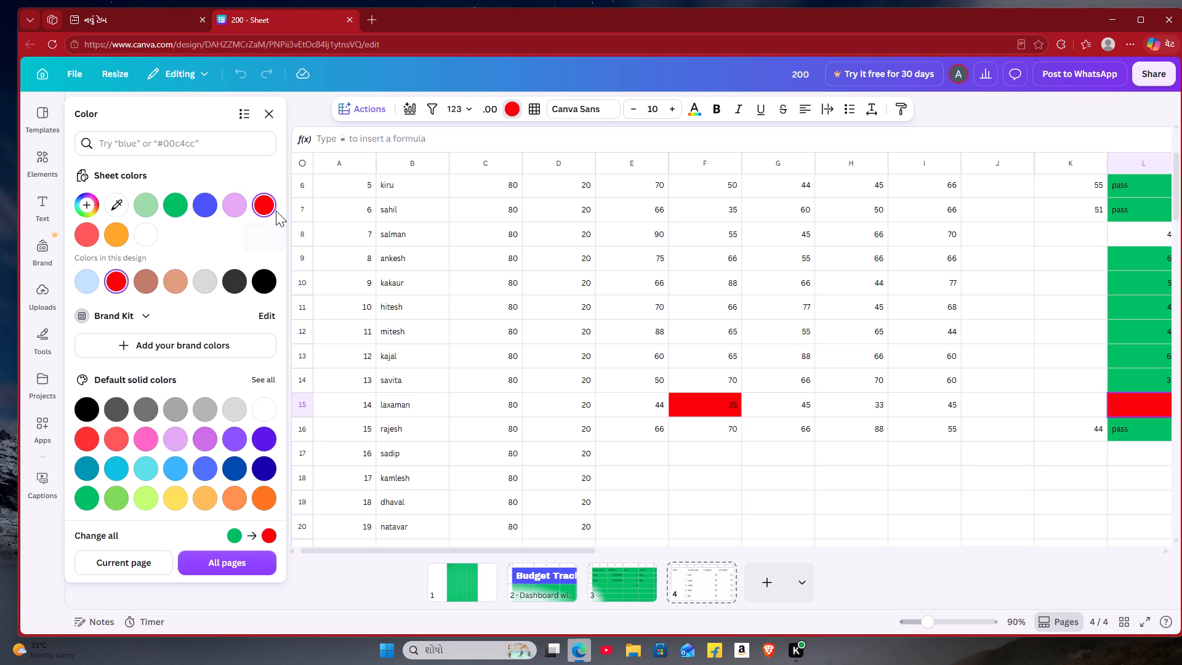
pyautogui.scroll(7, 276, 211)
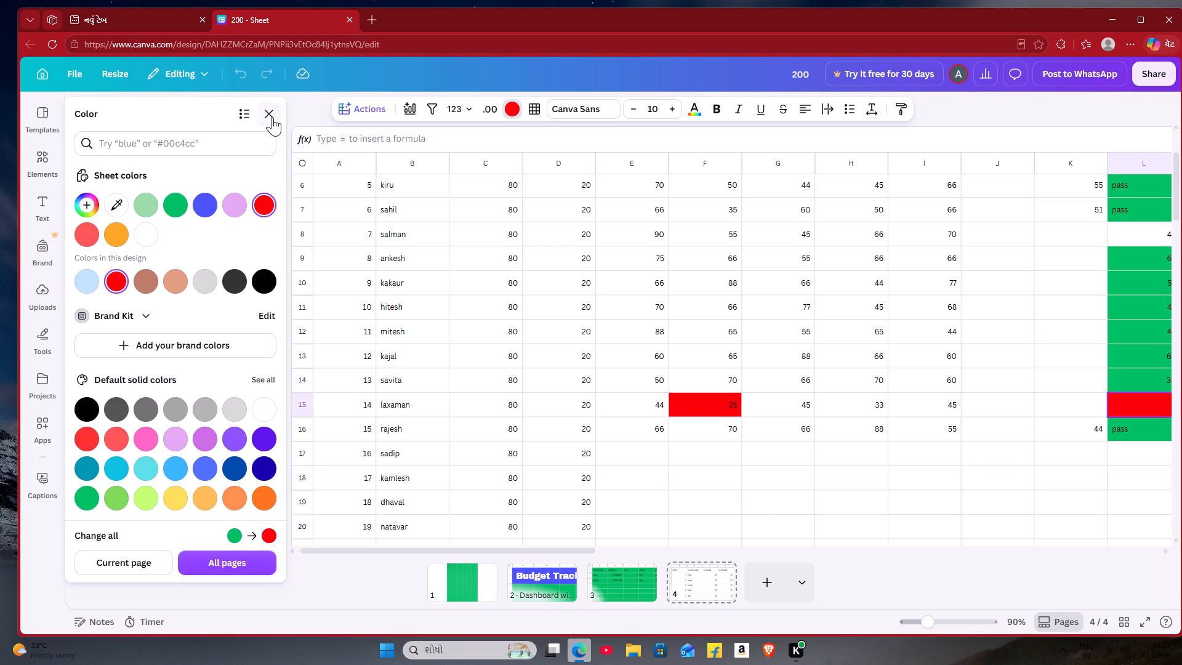
pyautogui.click(272, 117)
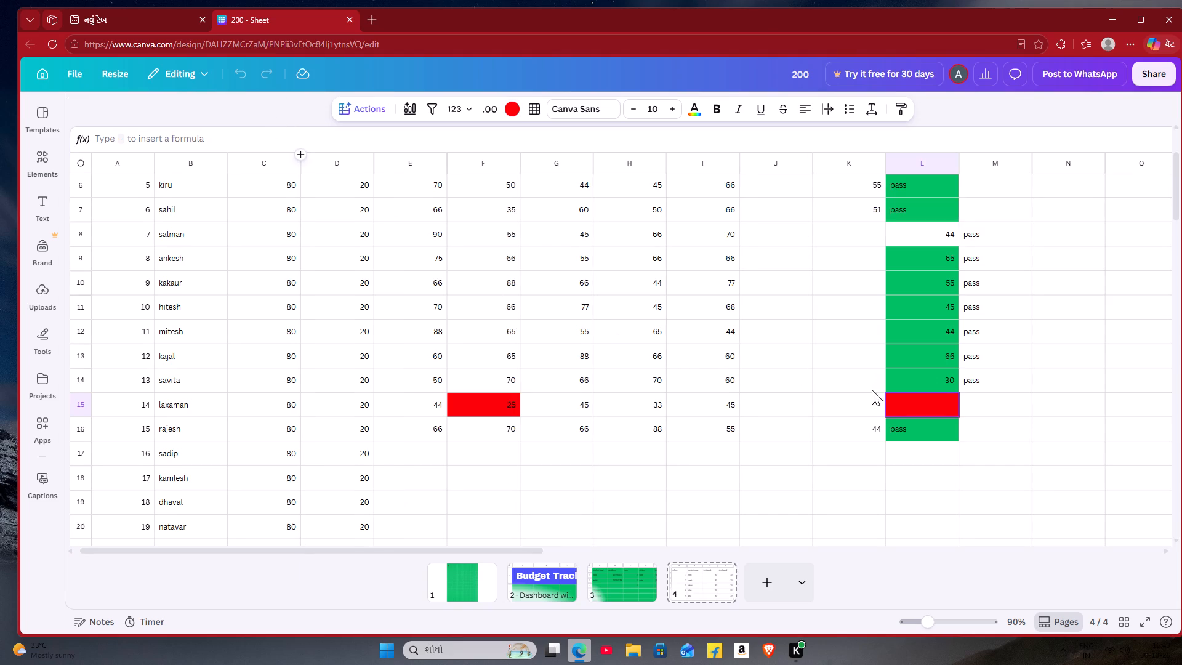
# Look through the student rows to check the marks, percentages and pass/fail cells.
pyautogui.scroll(-1, 880, 400)
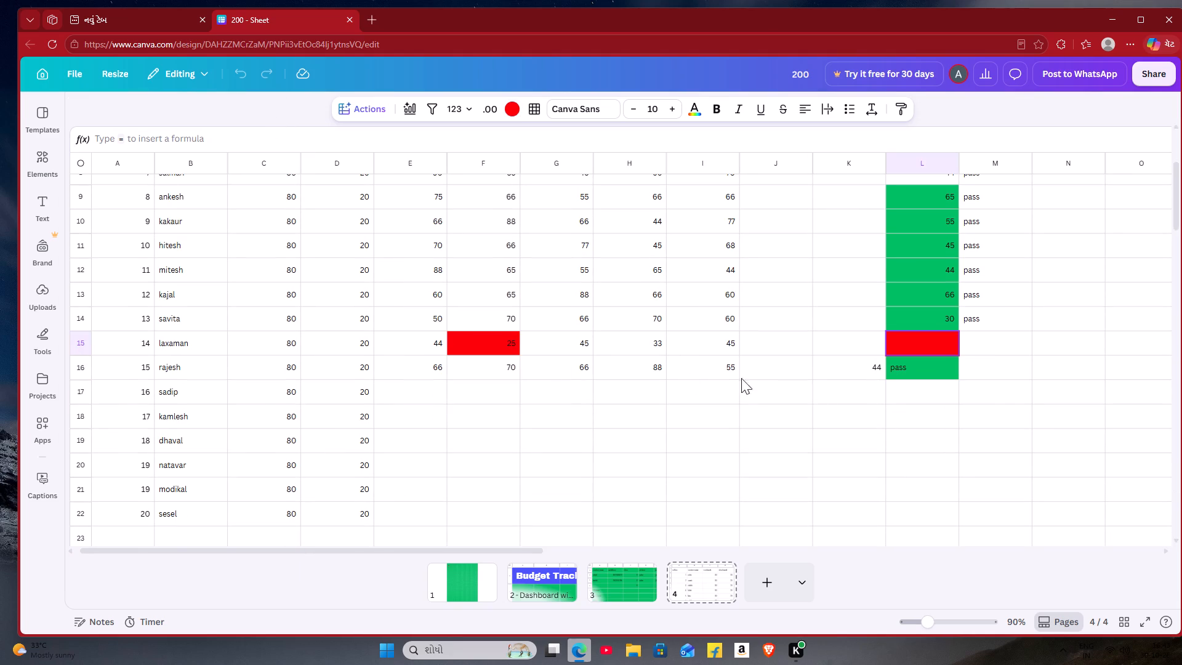
pyautogui.scroll(2, 792, 399)
pyautogui.scroll(-1, 792, 399)
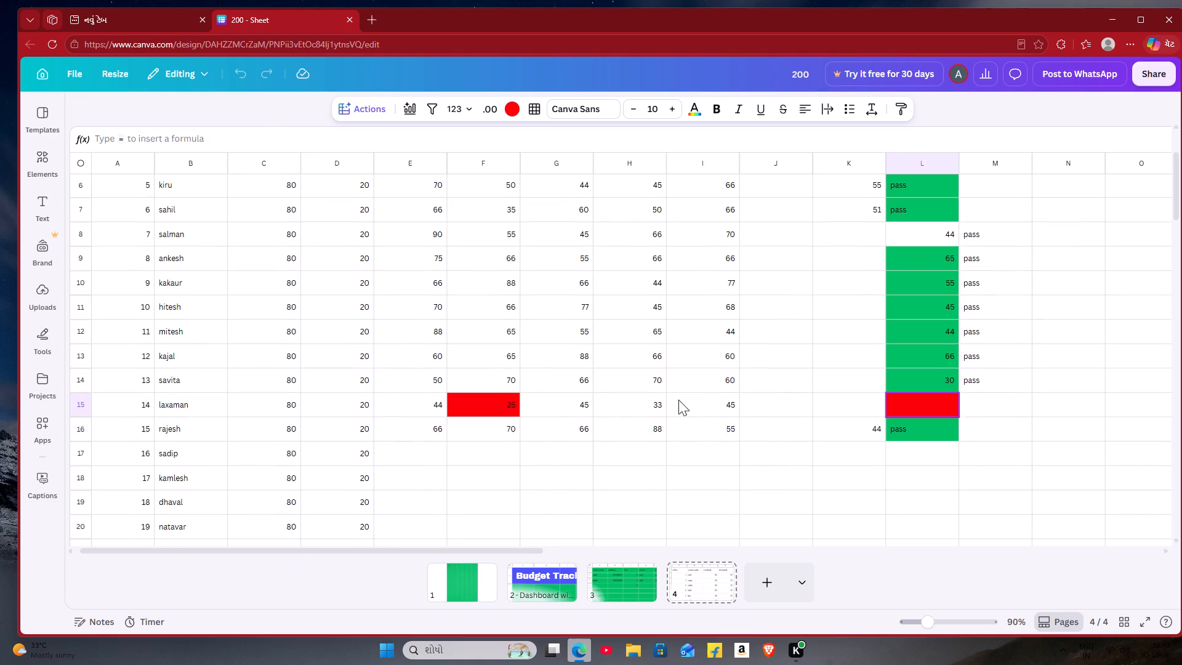
pyautogui.scroll(6, 678, 400)
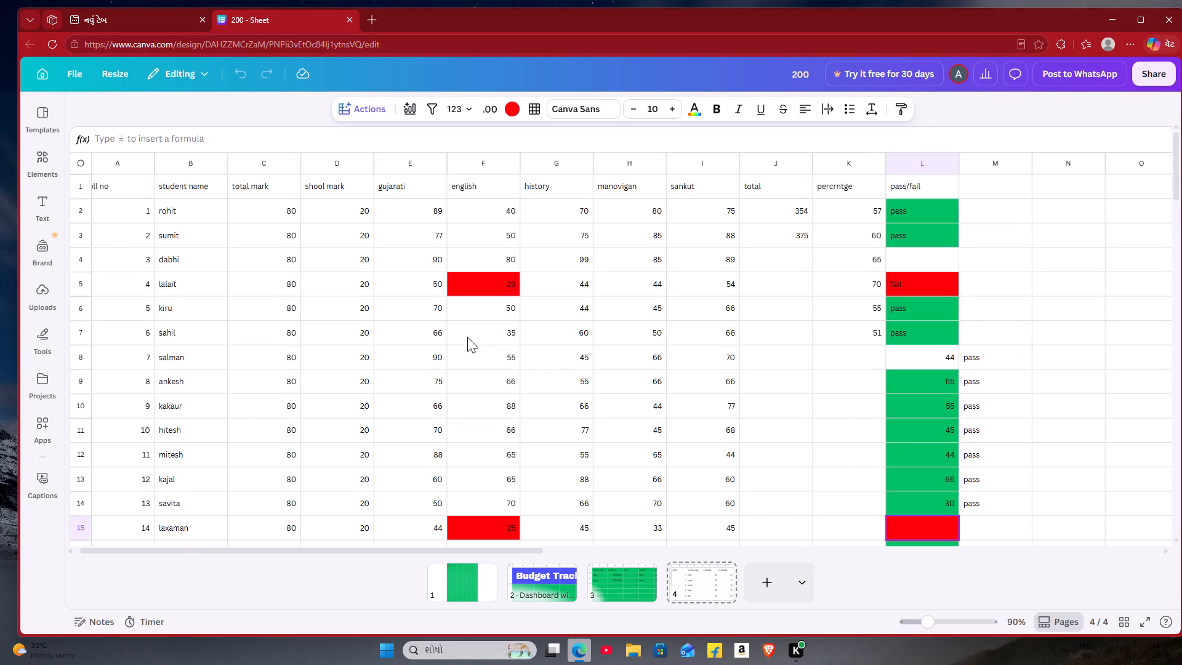
pyautogui.moveTo(467, 337); pyautogui.dragTo(579, 345)
pyautogui.click(579, 345)
pyautogui.scroll(-3, 906, 355)
pyautogui.scroll(-2, 944, 404)
pyautogui.scroll(1, 944, 404)
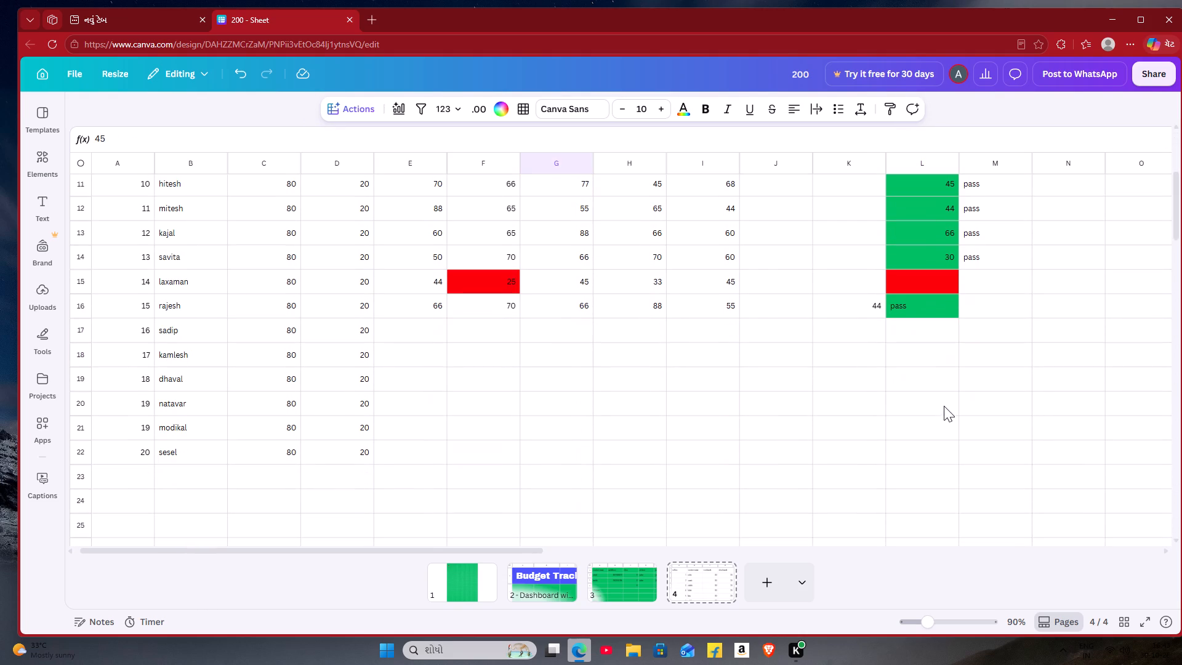
# Enter sadip's marks in row 17: gujarati 30, english 60, history 55, manovigan 66 and sankut 44.
pyautogui.click(434, 337)
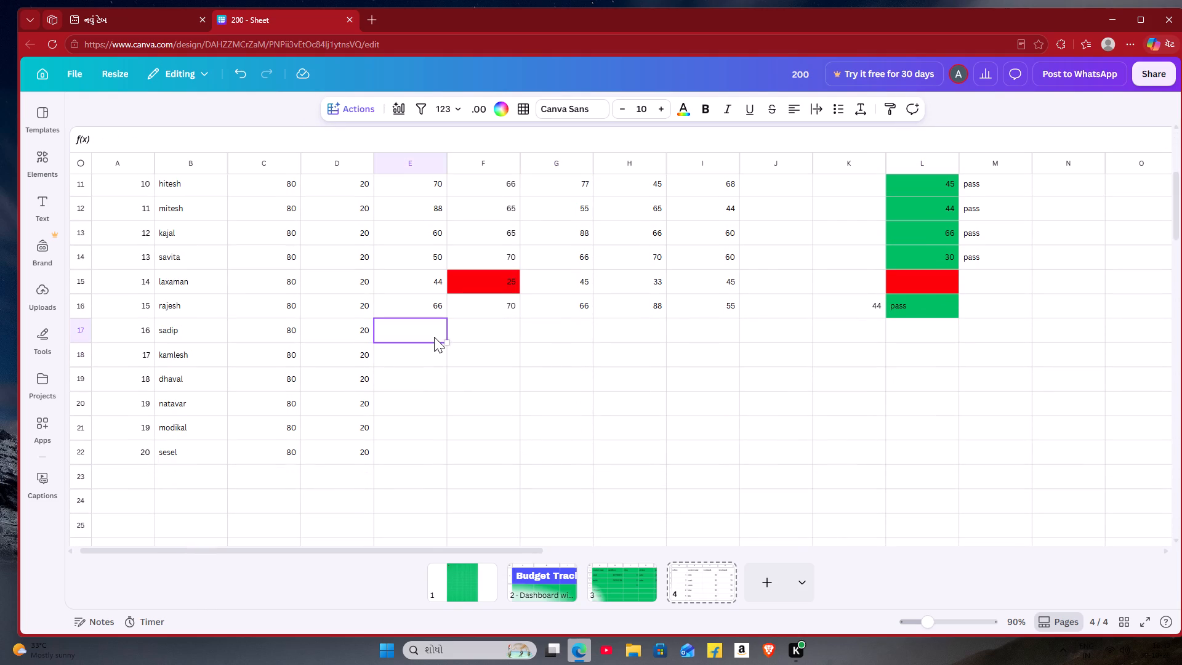
pyautogui.write('30')
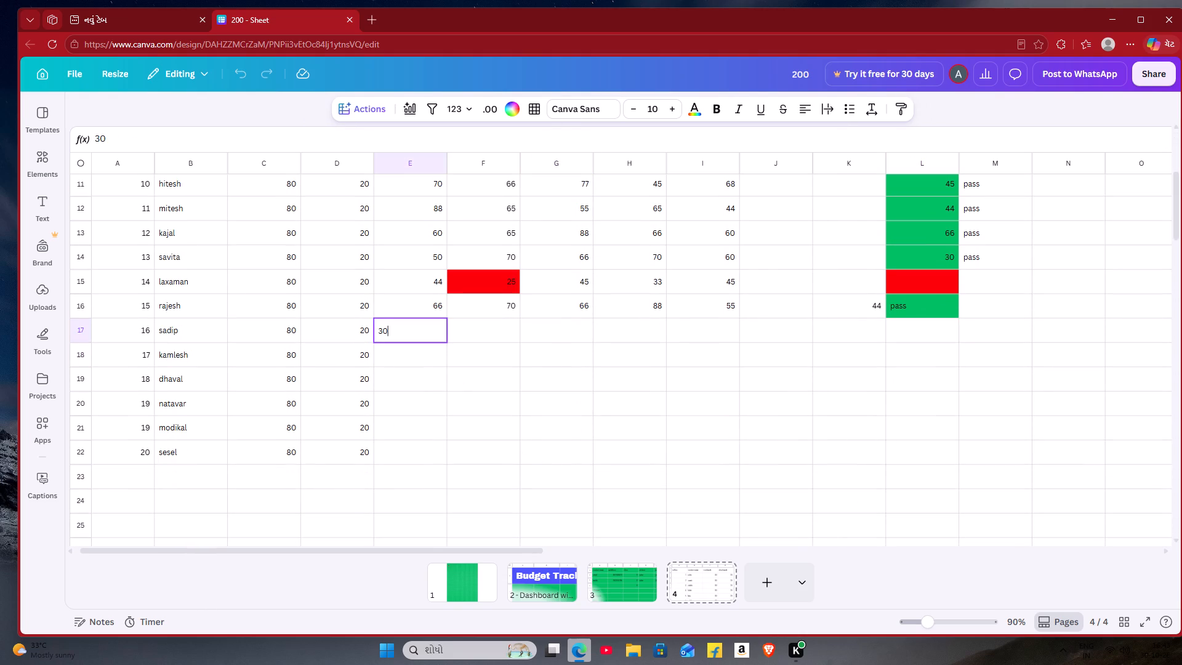
pyautogui.press('Down')
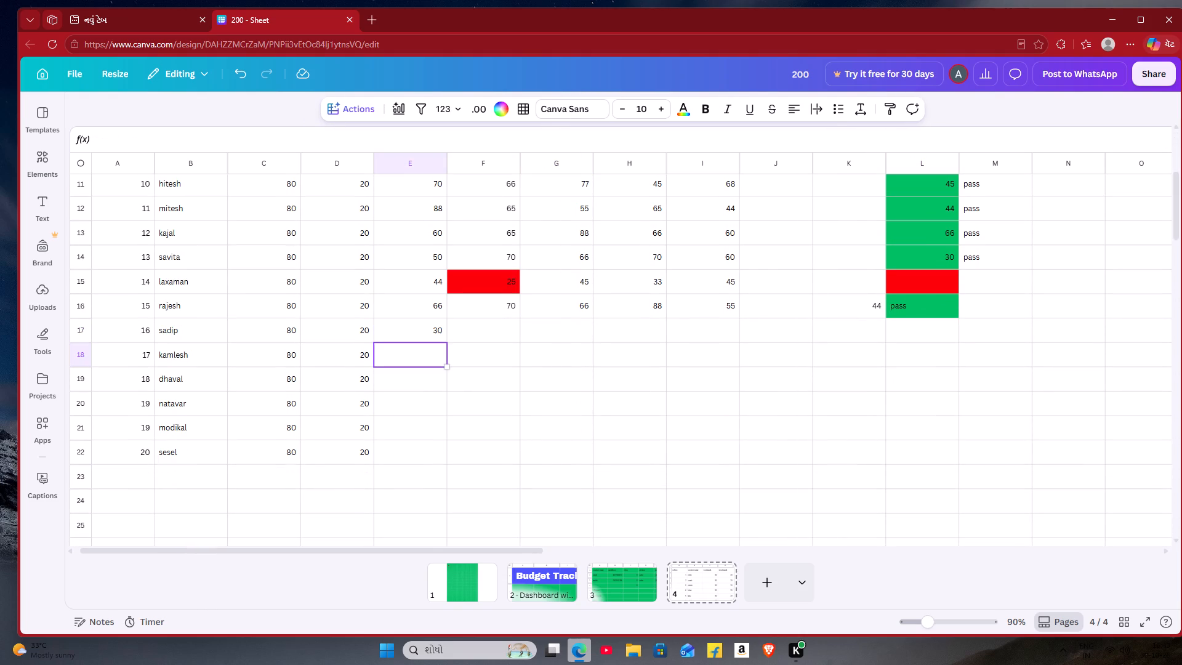
pyautogui.click(473, 330)
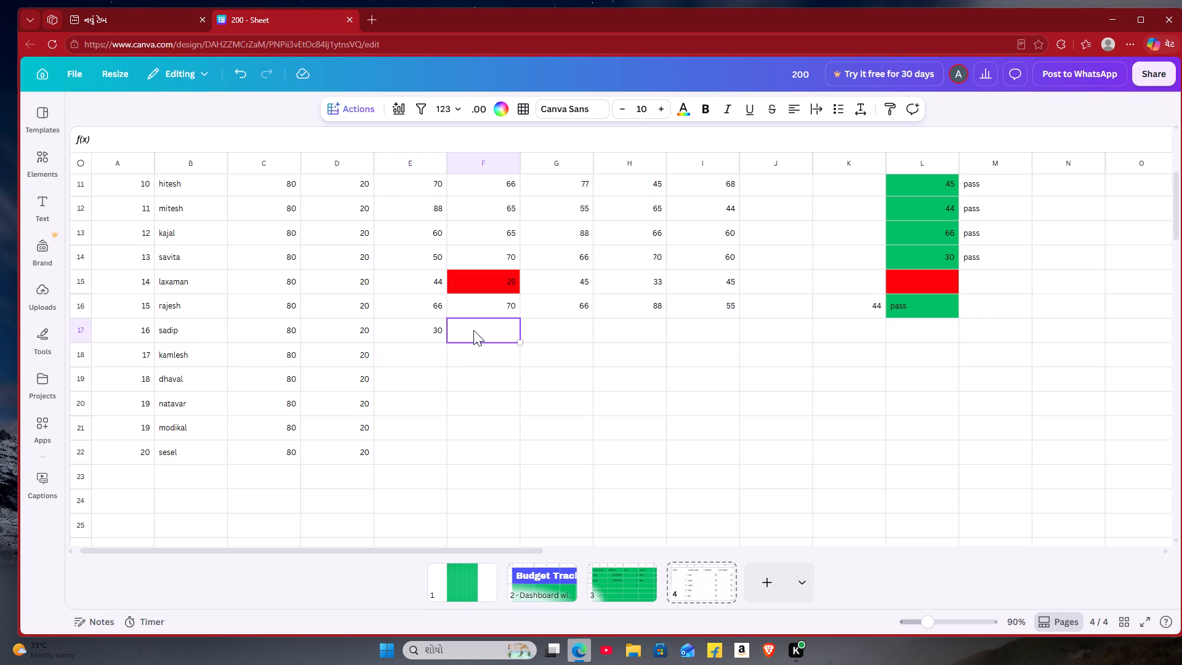
pyautogui.scroll(1, 473, 330)
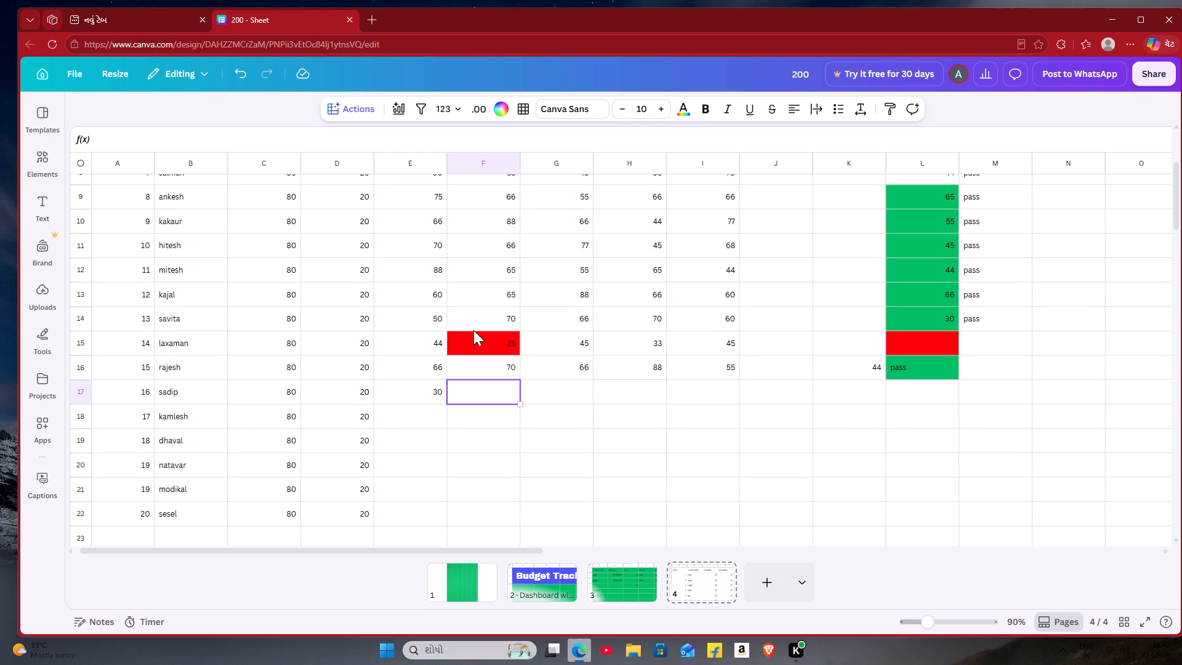
pyautogui.write('60')
pyautogui.press('Right')
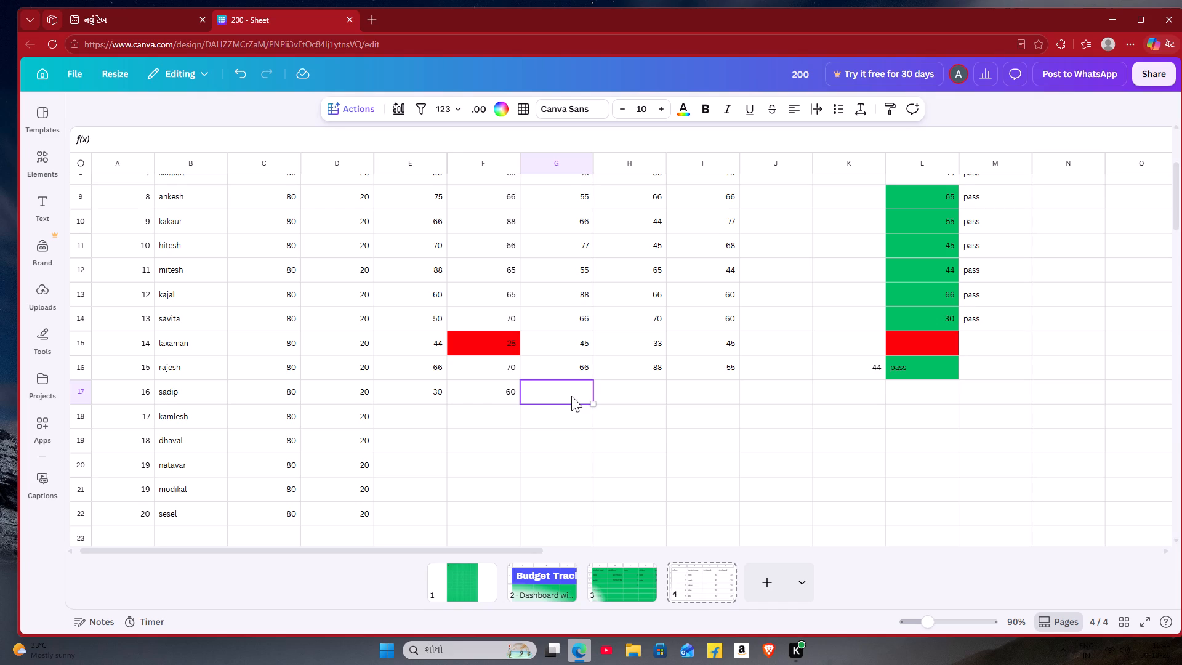
pyautogui.write('55')
pyautogui.click(627, 382)
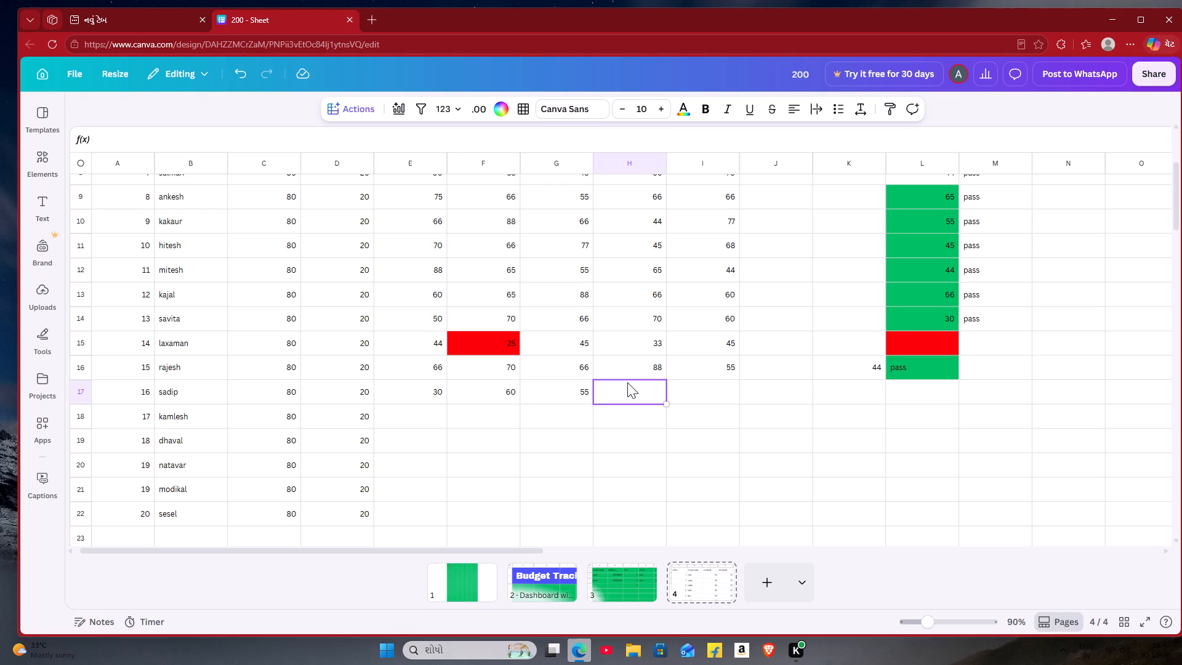
pyautogui.write('66')
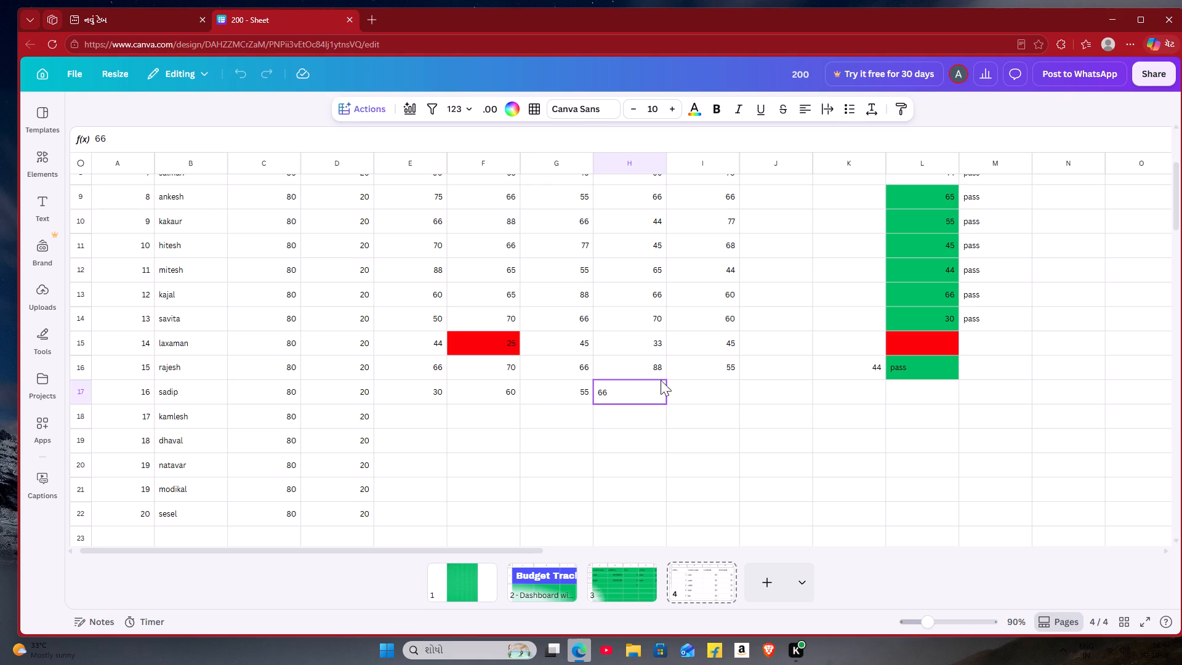
pyautogui.doubleClick(696, 380)
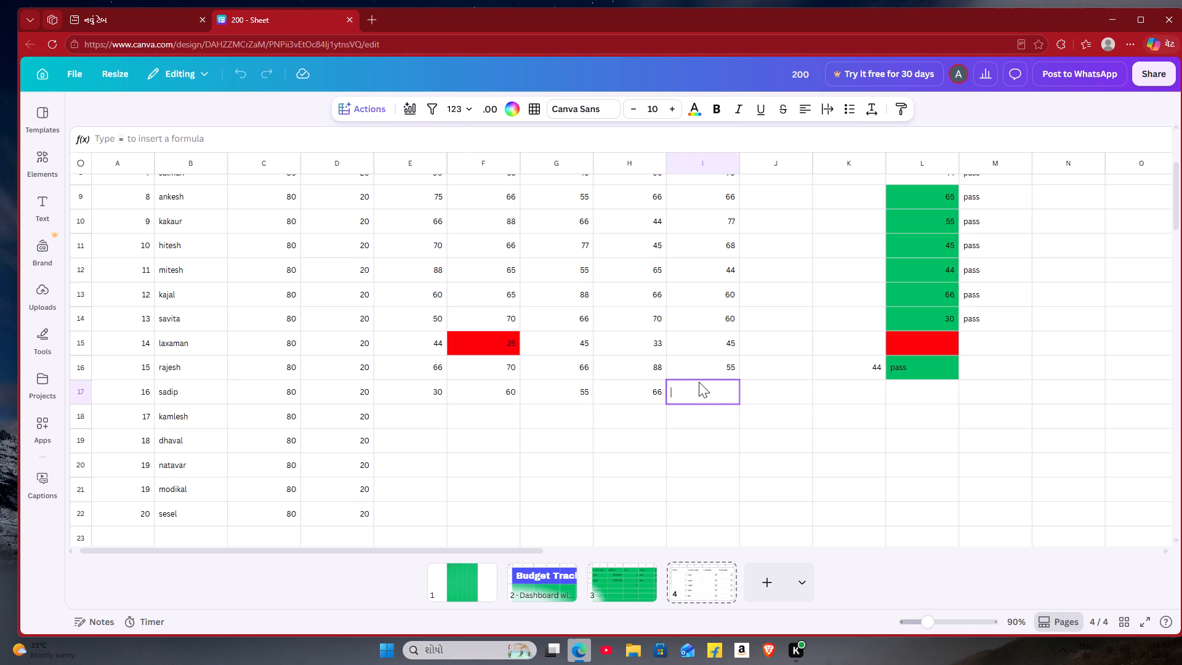
pyautogui.write('44')
pyautogui.click(944, 392)
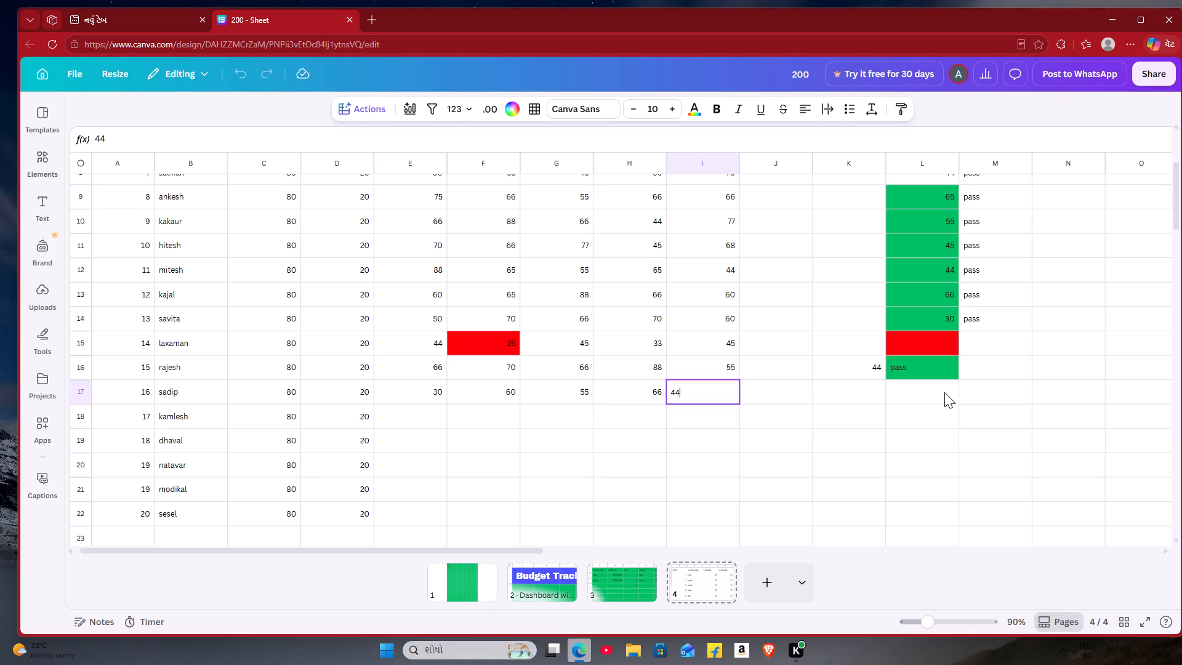
# Examine the pass entries in column M against the percentage and pass/fail columns.
pyautogui.scroll(2, 944, 391)
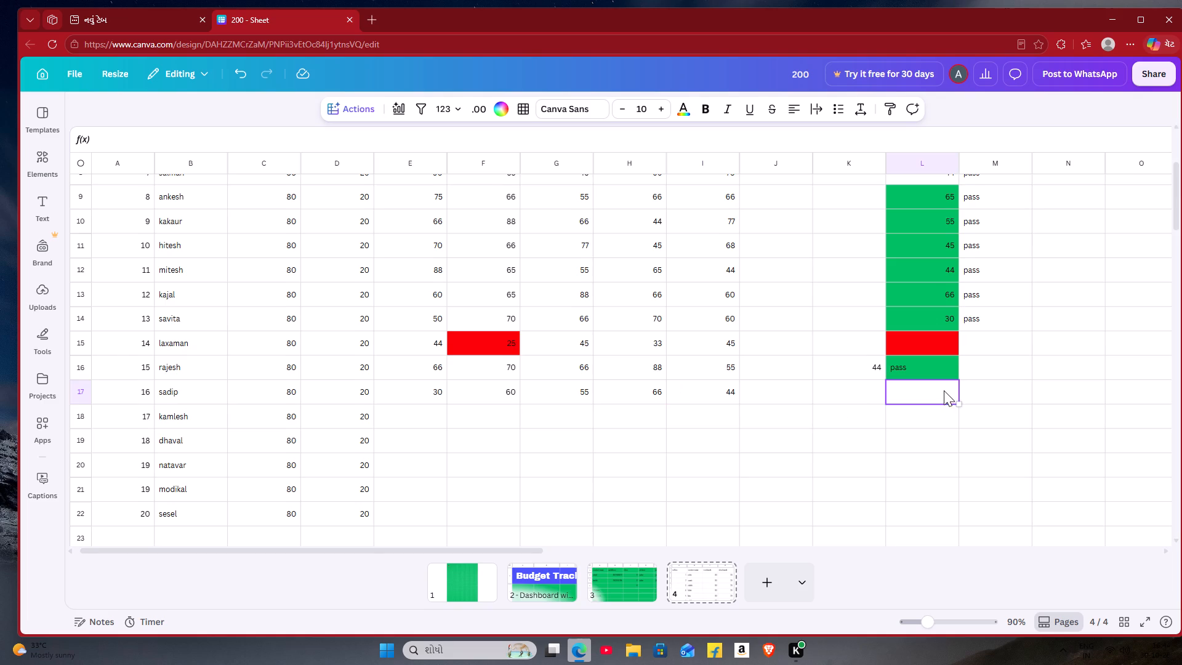
pyautogui.scroll(7, 944, 390)
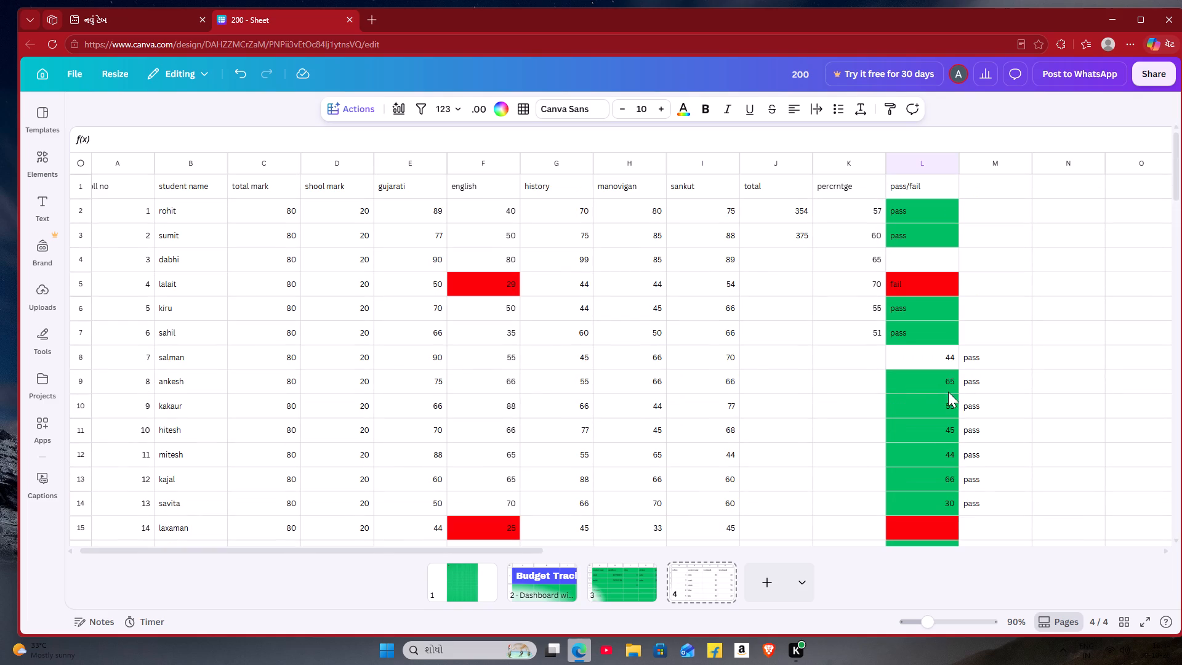
pyautogui.moveTo(979, 419); pyautogui.dragTo(974, 393)
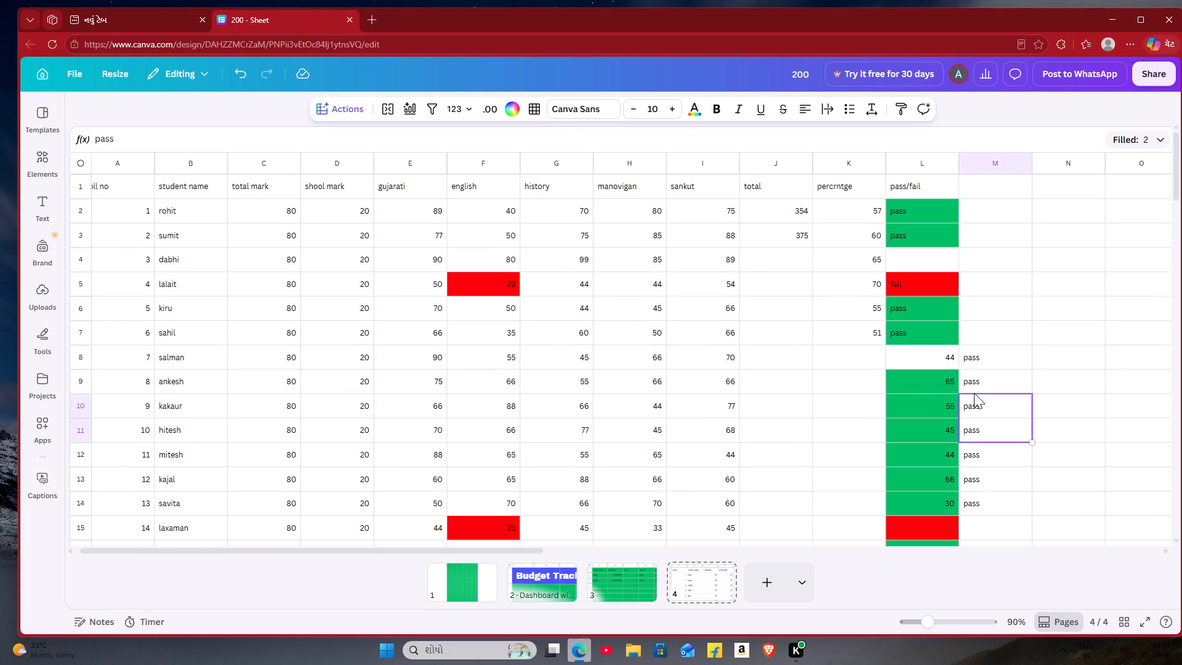
pyautogui.moveTo(974, 393); pyautogui.dragTo(971, 367)
pyautogui.click(971, 367)
pyautogui.scroll(-2, 783, 380)
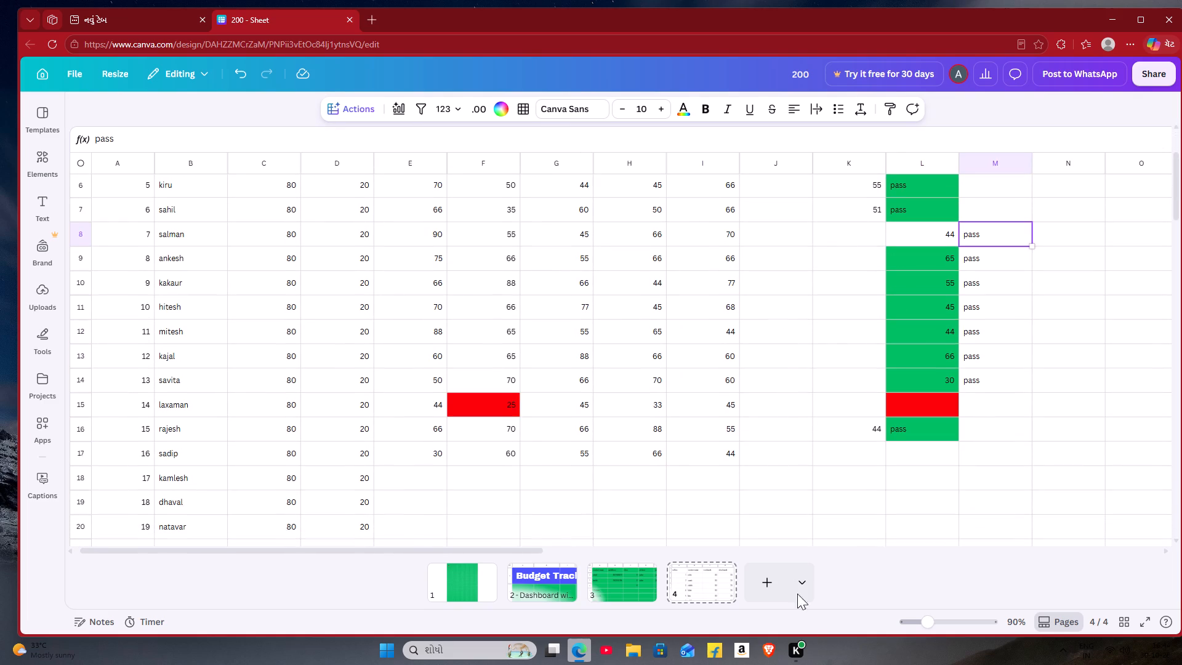